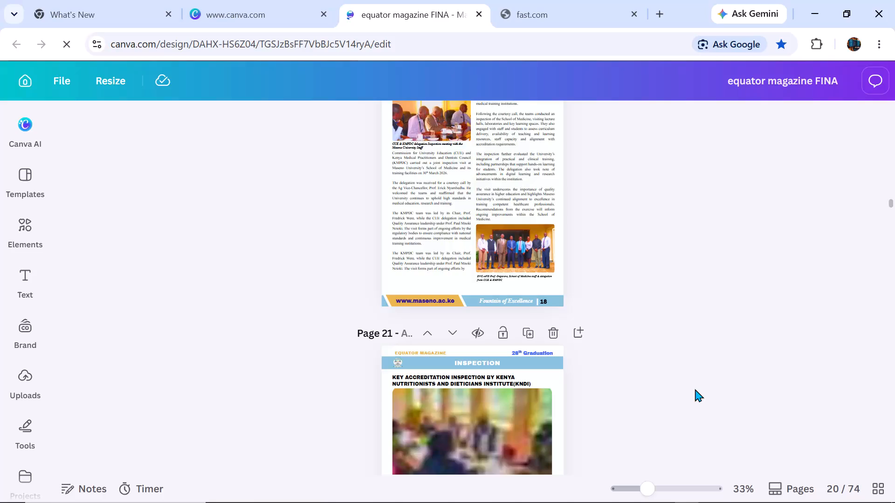
# Switch to the fast.com page to check the internet speed, opening the magazine's uploads while the test runs.
pyautogui.moveTo(585, 0); pyautogui.dragTo(579, 1)
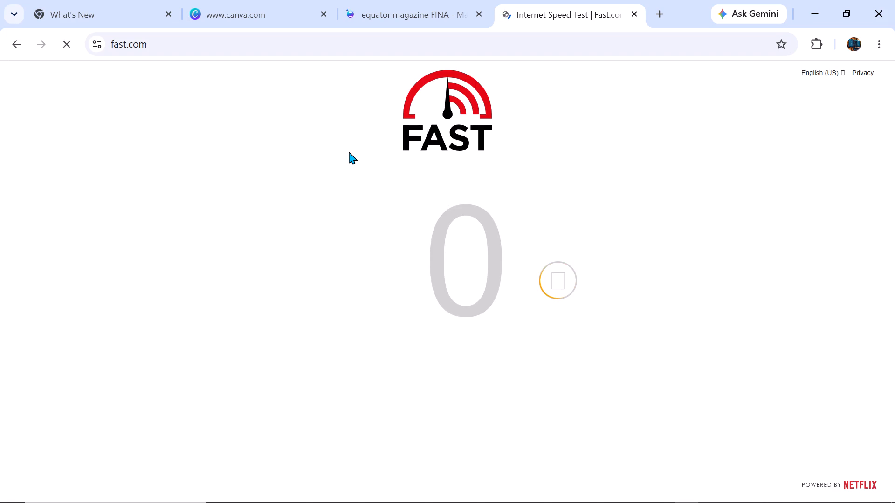
pyautogui.click(396, 14)
pyautogui.click(28, 389)
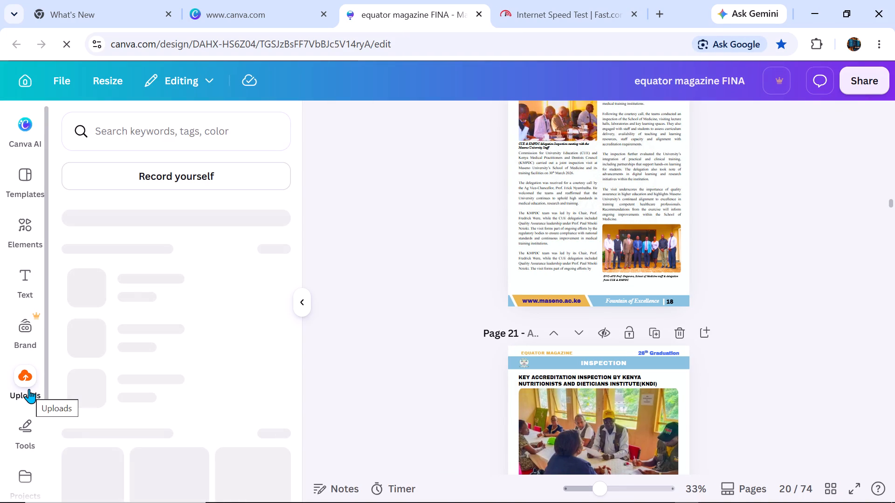
pyautogui.click(528, 17)
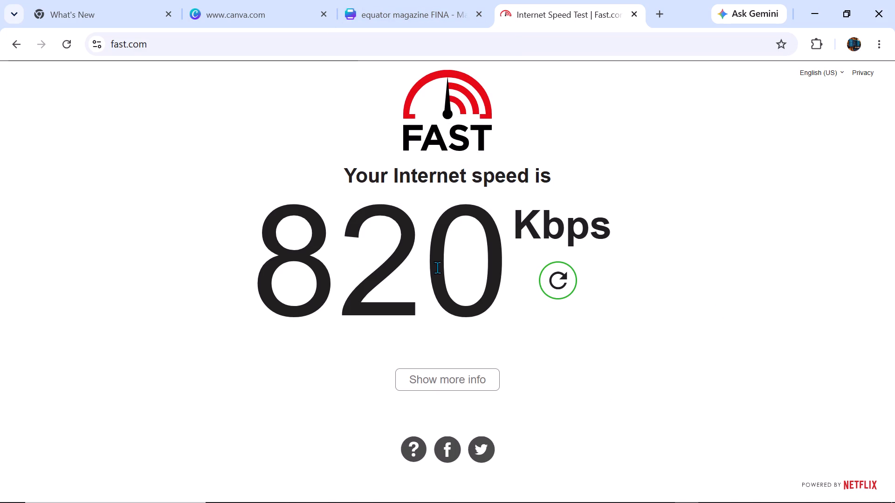
pyautogui.click(528, 231)
# Return to the magazine design and upload amph.jpg, DSC_0362.JPG and main campus.jpg from the DIANA (D:) drive.
pyautogui.click(406, 4)
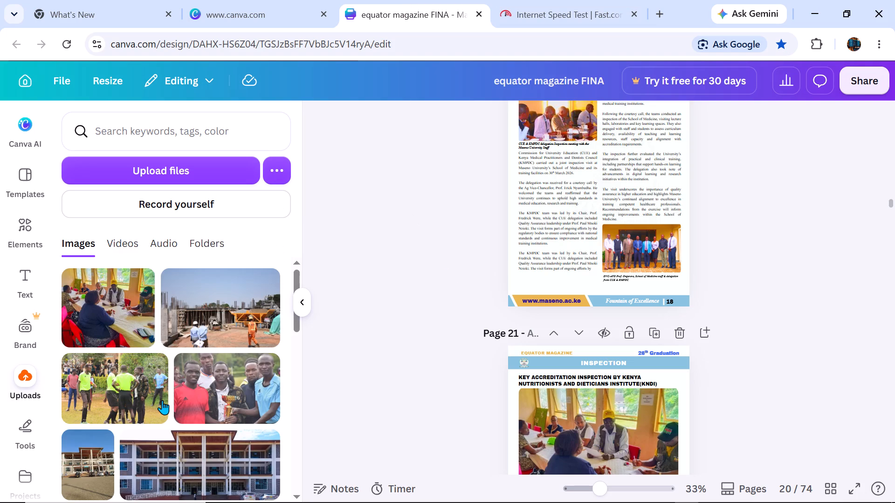
pyautogui.click(205, 182)
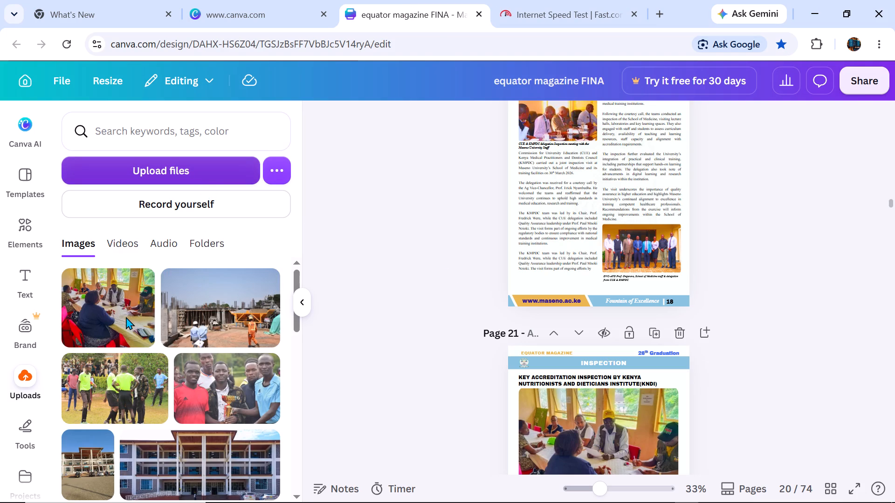
pyautogui.click(173, 187)
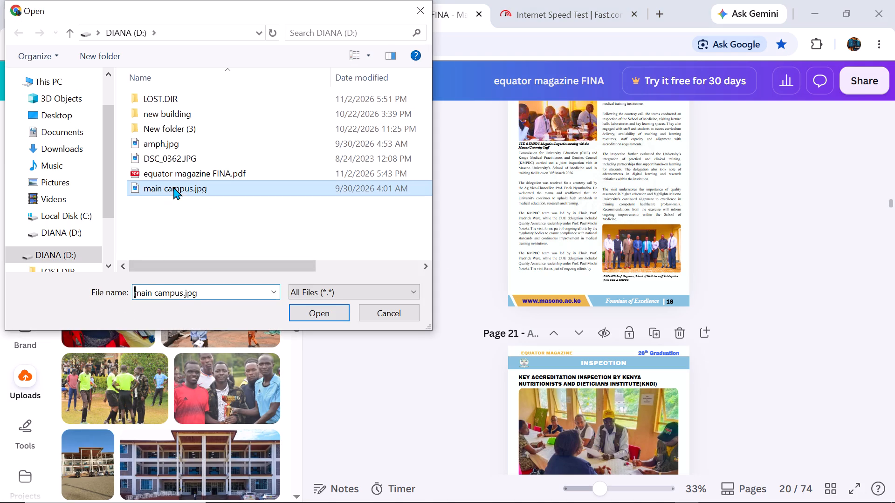
pyautogui.click(172, 157)
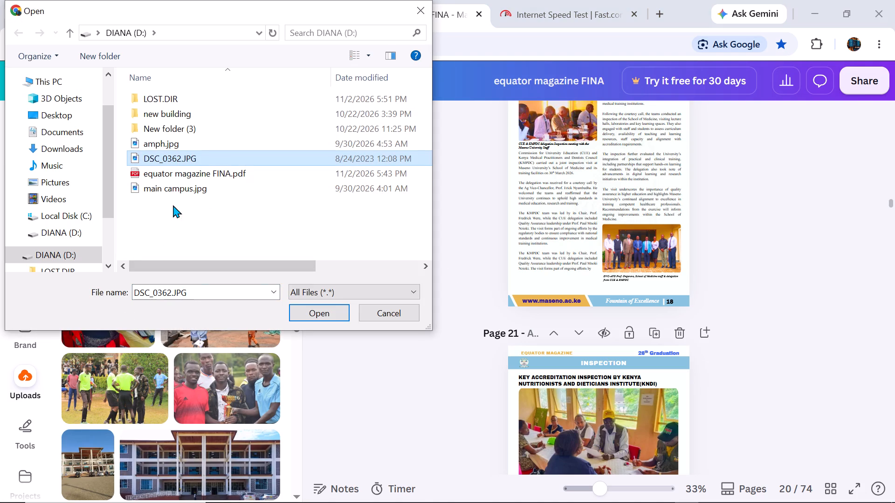
pyautogui.click(172, 191)
pyautogui.click(174, 158)
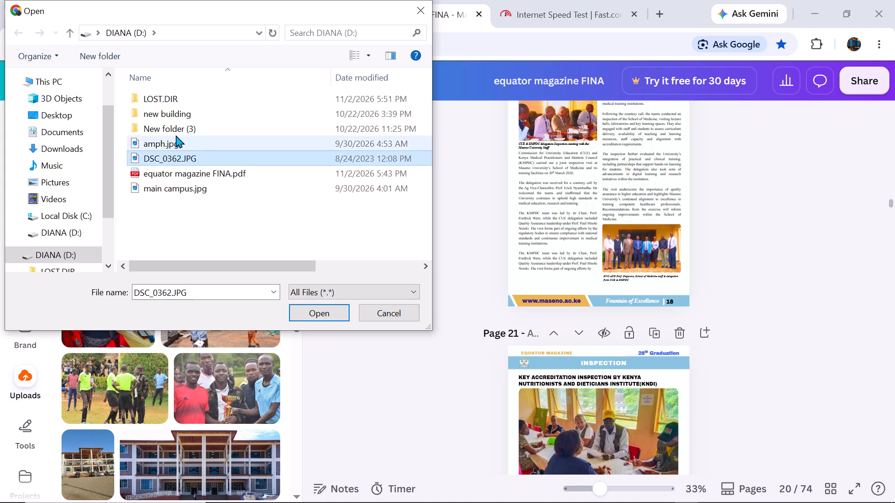
pyautogui.keyDown('ctrl'); pyautogui.click(176, 147); pyautogui.keyUp('ctrl')
pyautogui.keyDown('ctrl'); pyautogui.click(177, 193); pyautogui.keyUp('ctrl')
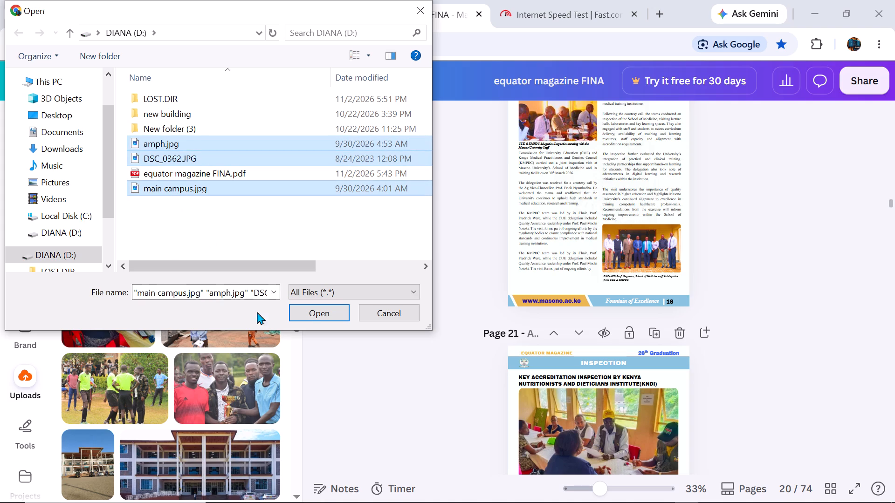
pyautogui.click(310, 320)
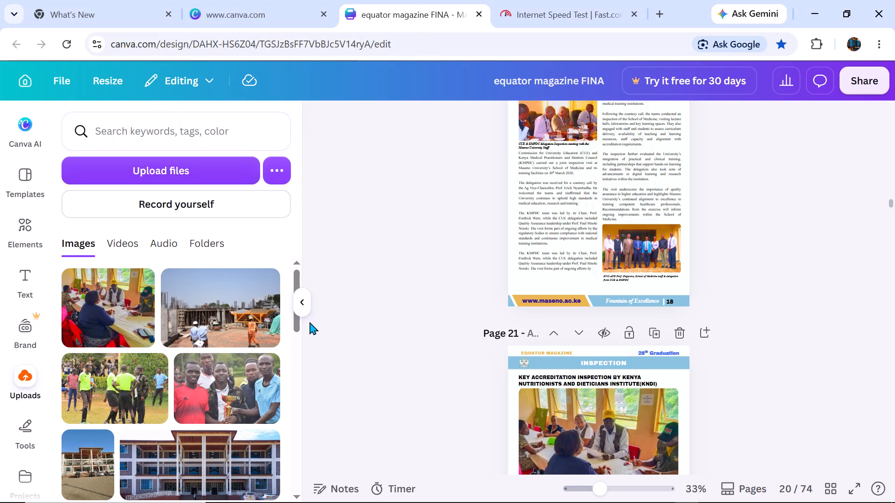
# Add the uploaded photo of the cream building with the blue sign to page 3, in the blank area at the page's top.
pyautogui.scroll(-4, 766, 360)
pyautogui.scroll(6, 761, 371)
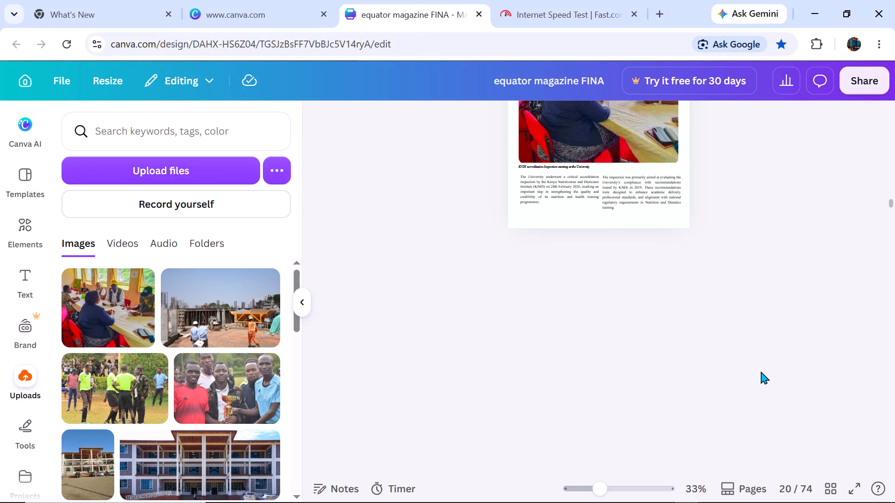
pyautogui.scroll(7, 758, 373)
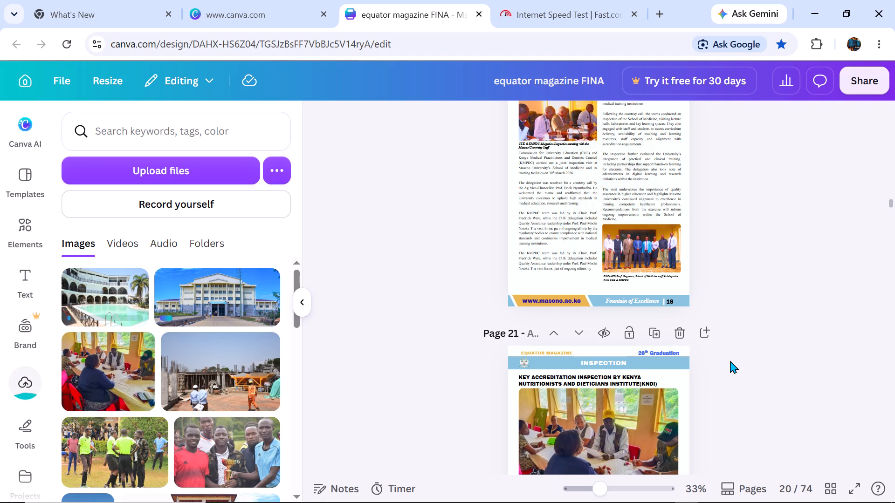
pyautogui.scroll(11, 744, 348)
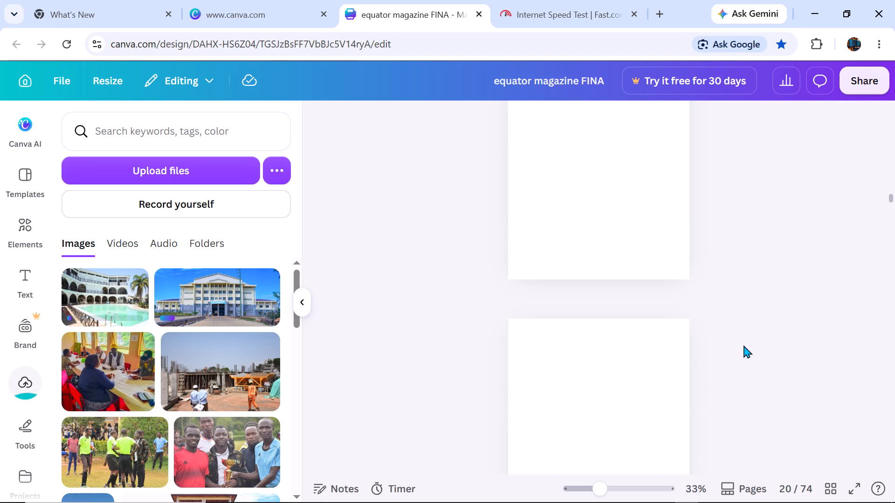
pyautogui.scroll(7, 744, 345)
pyautogui.moveTo(890, 164); pyautogui.dragTo(890, 134)
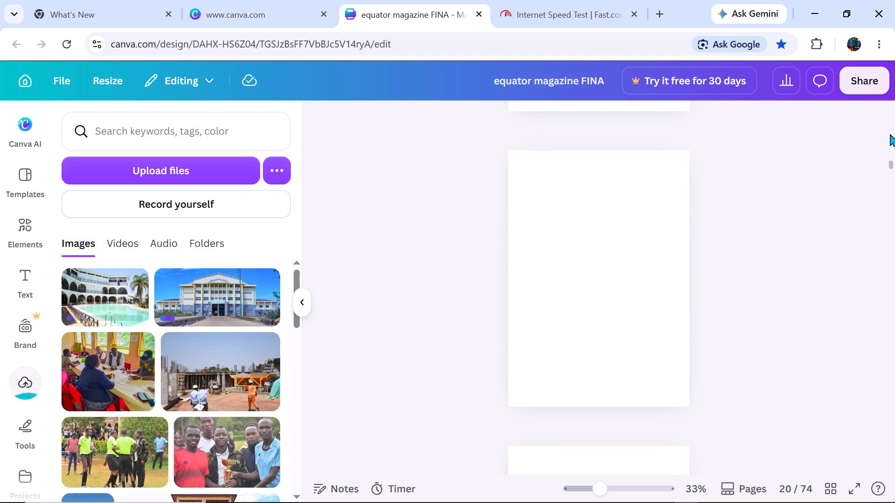
pyautogui.moveTo(890, 134); pyautogui.dragTo(890, 119)
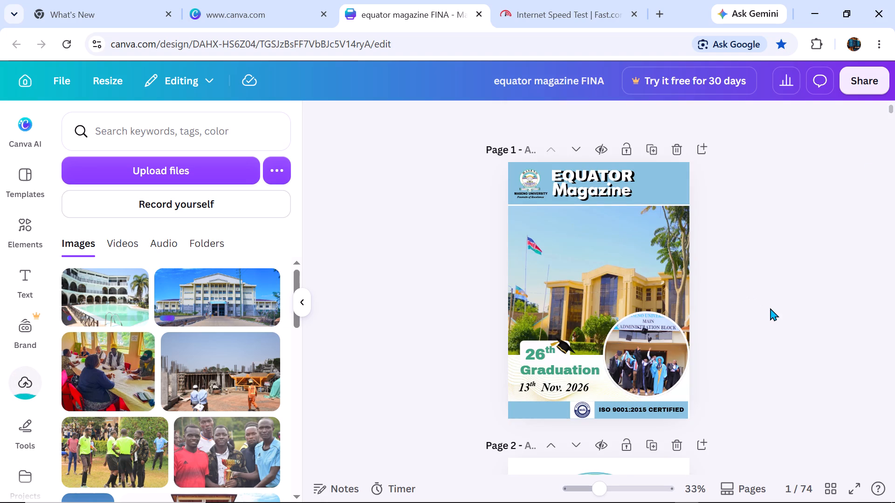
pyautogui.scroll(-2, 771, 312)
pyautogui.scroll(1, 769, 313)
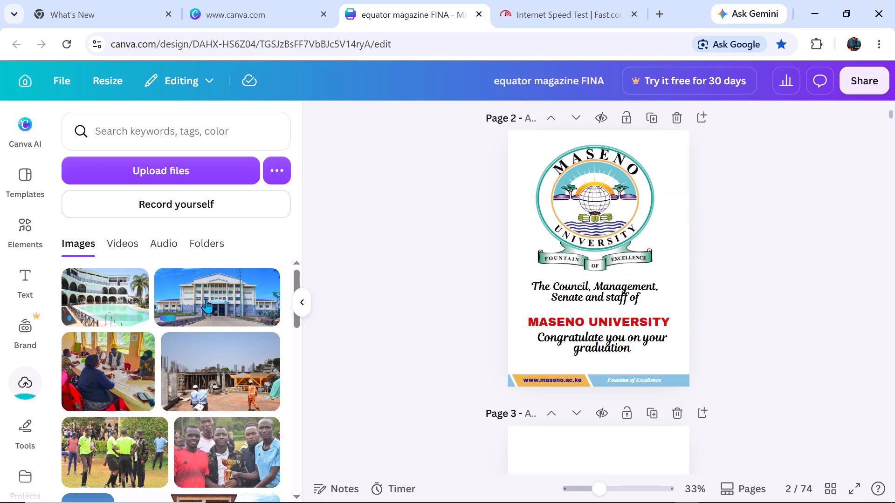
pyautogui.scroll(-1, 770, 345)
pyautogui.scroll(1, 769, 344)
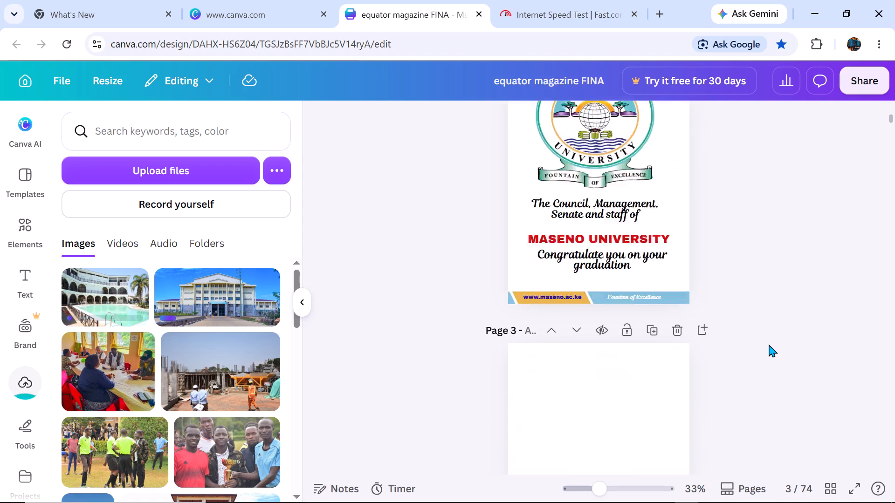
pyautogui.scroll(-2, 768, 363)
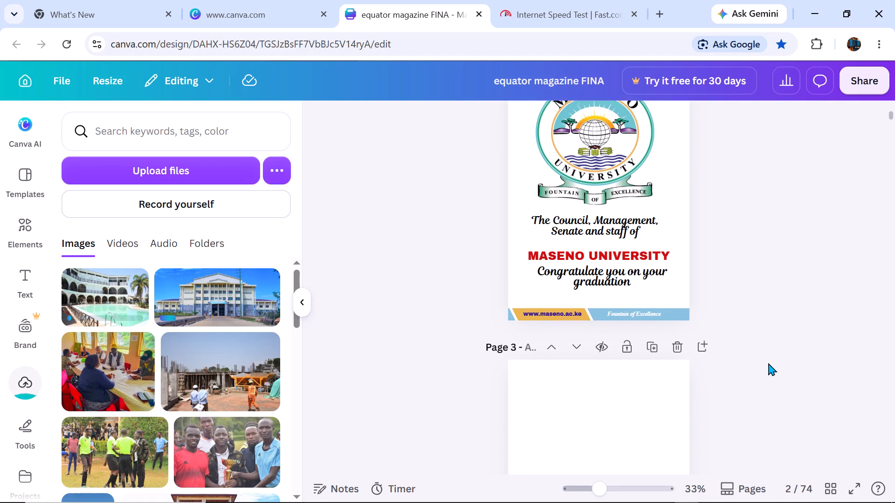
pyautogui.scroll(-2, 768, 363)
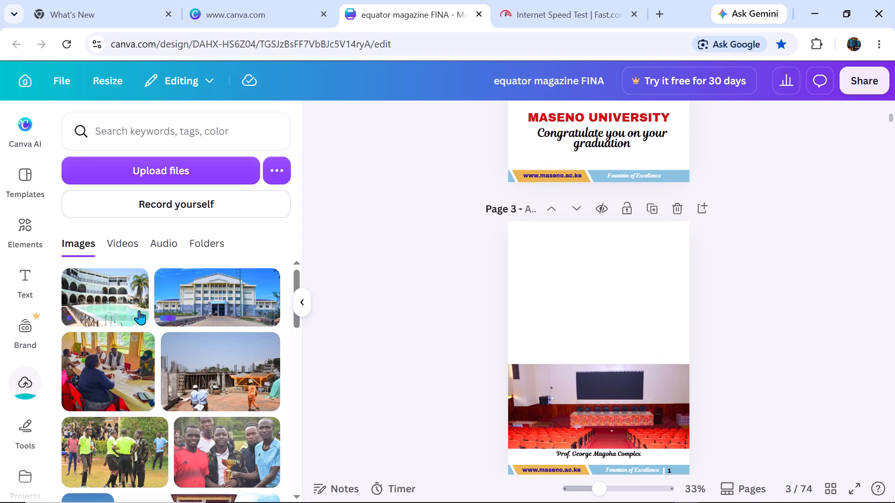
pyautogui.click(203, 303)
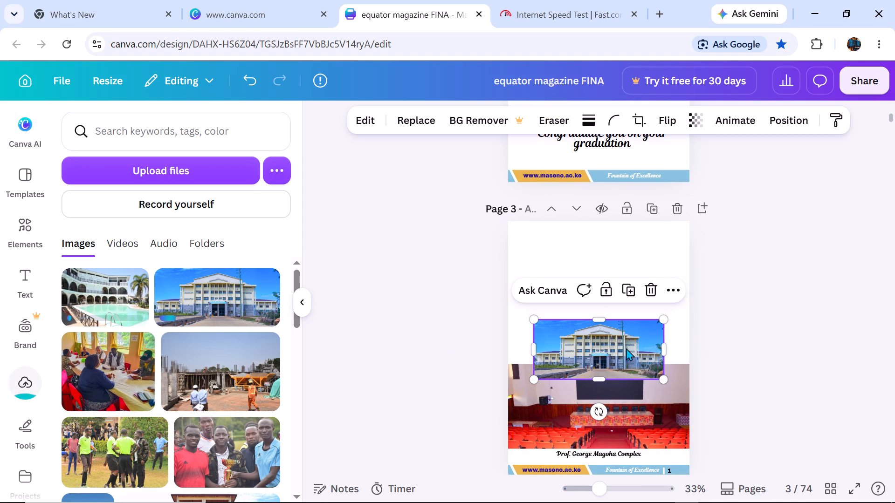
pyautogui.moveTo(616, 348); pyautogui.dragTo(594, 253)
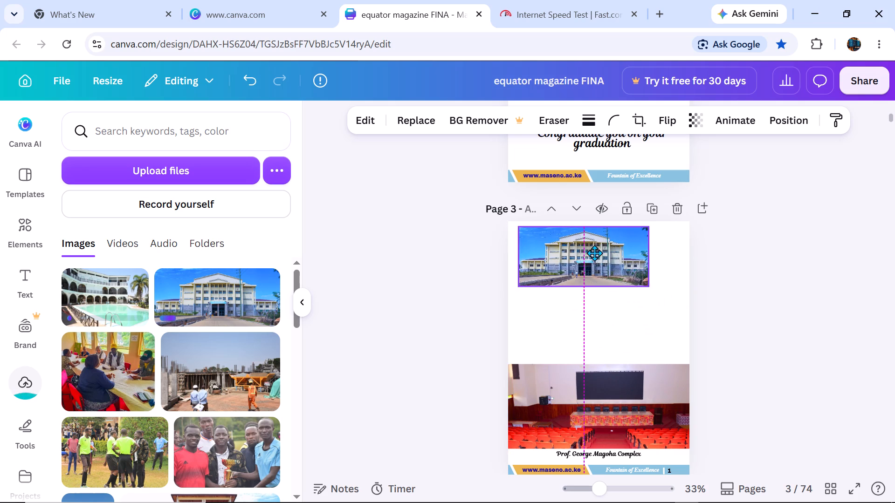
pyautogui.moveTo(594, 253); pyautogui.dragTo(595, 257)
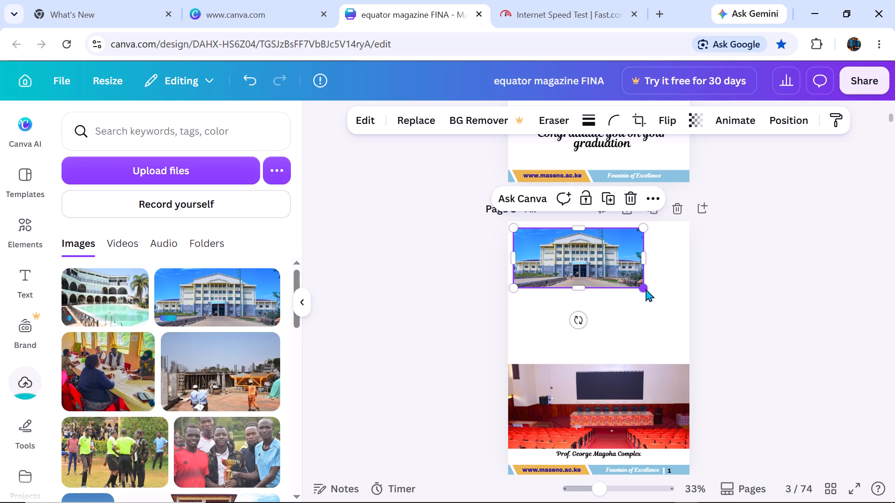
# Enlarge the building photo on page 3 past both page edges and centre its entrance above the auditorium photo.
pyautogui.click(642, 288)
pyautogui.click(792, 331)
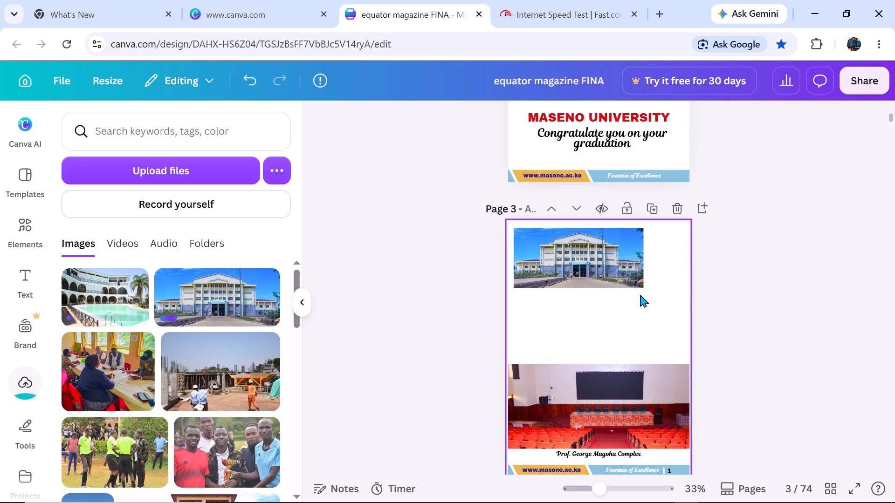
pyautogui.click(633, 280)
pyautogui.moveTo(640, 286); pyautogui.dragTo(661, 311)
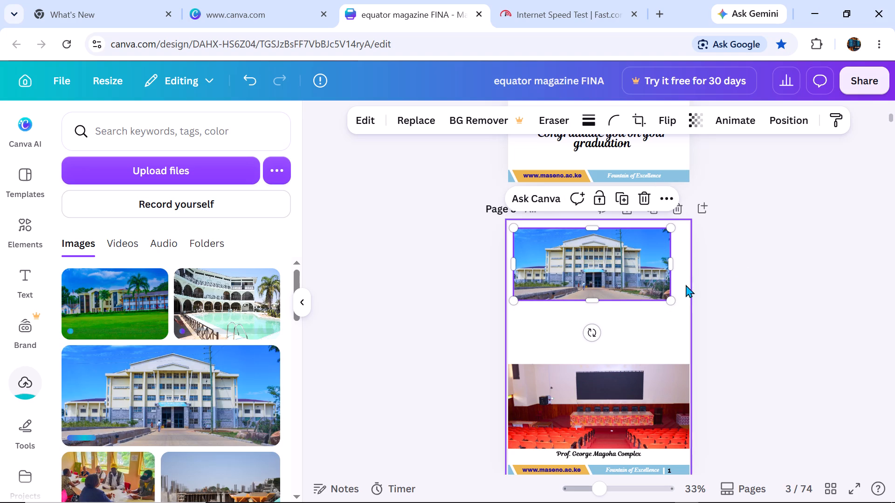
pyautogui.moveTo(675, 301); pyautogui.dragTo(729, 382)
pyautogui.moveTo(608, 267); pyautogui.dragTo(582, 291)
pyautogui.moveTo(718, 251); pyautogui.dragTo(797, 220)
pyautogui.moveTo(636, 259); pyautogui.dragTo(606, 271)
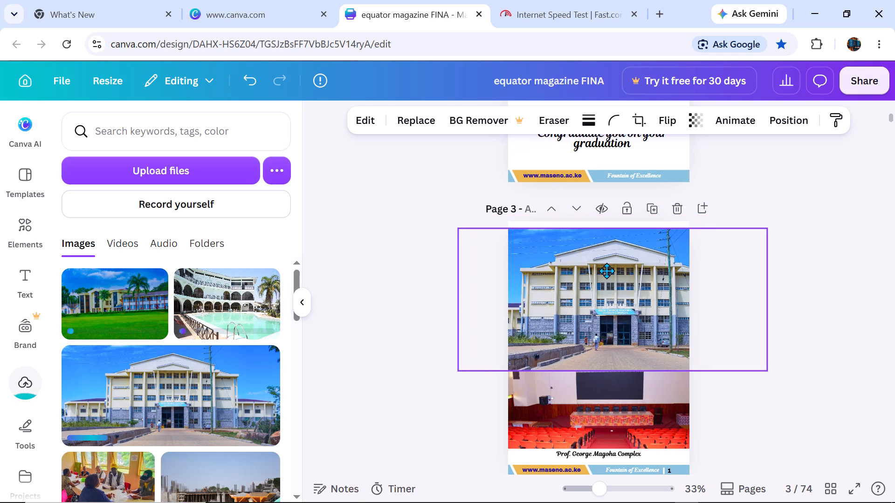
pyautogui.moveTo(606, 271); pyautogui.dragTo(593, 273)
pyautogui.click(796, 424)
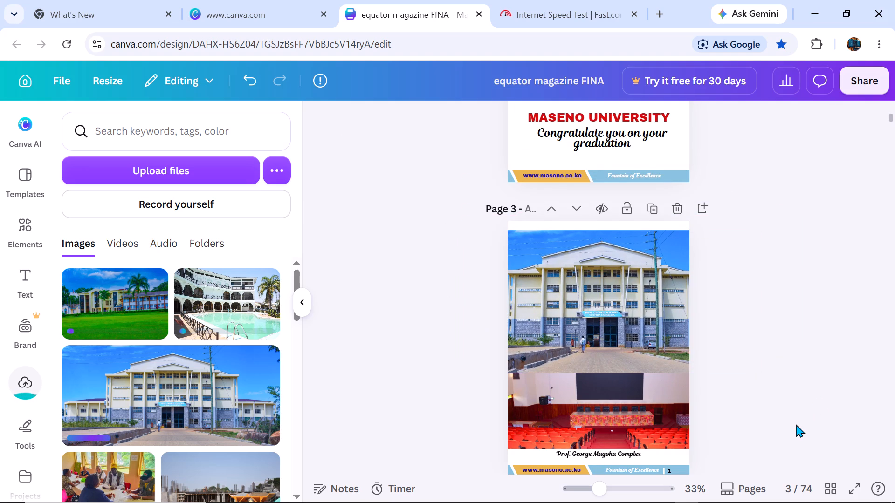
# Look through the magazine from page 3 to the messages from the Chairman of Council and the Vice Chancellor.
pyautogui.scroll(-1, 796, 424)
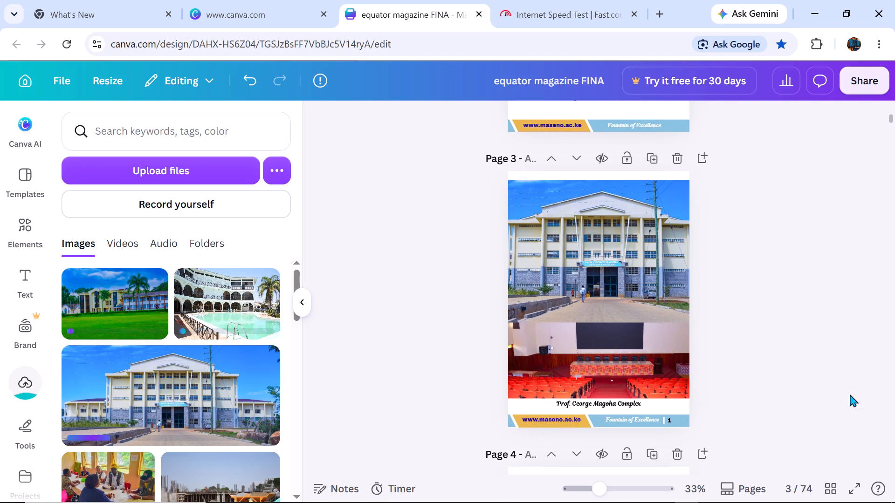
pyautogui.scroll(-1, 831, 336)
pyautogui.scroll(1, 831, 336)
pyautogui.scroll(-3, 830, 323)
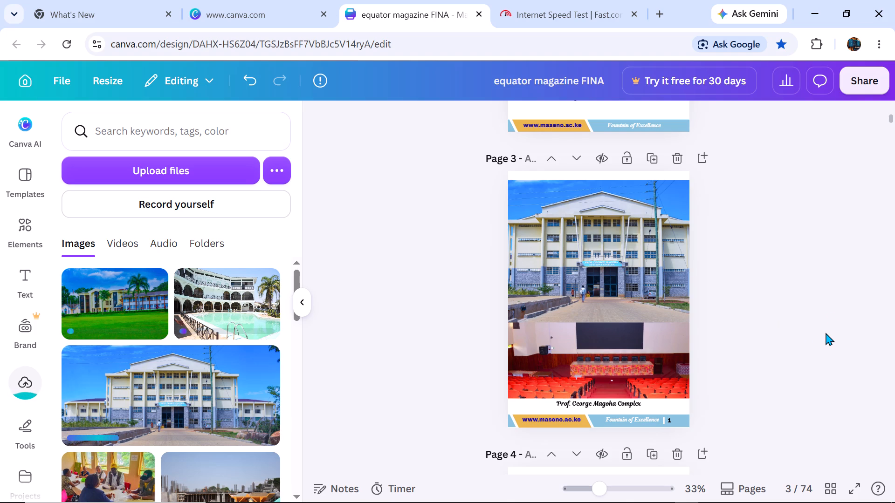
pyautogui.scroll(-19, 826, 333)
pyautogui.middleClick(827, 335)
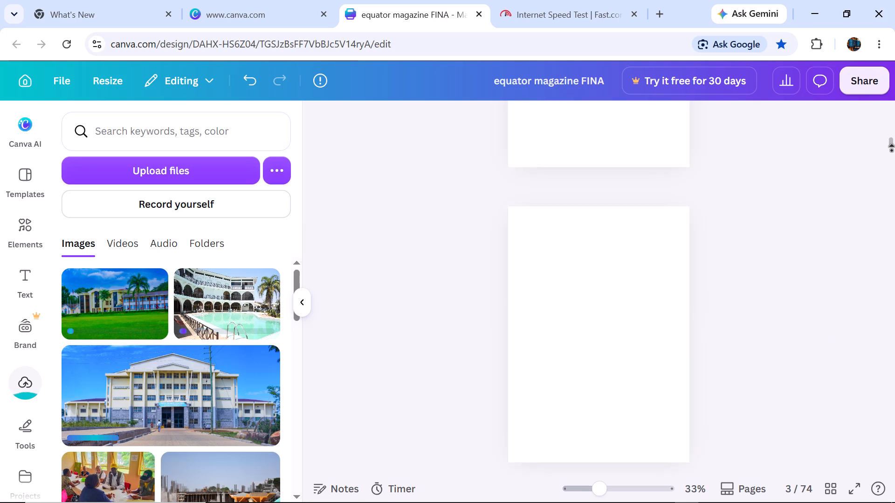
pyautogui.click(890, 148)
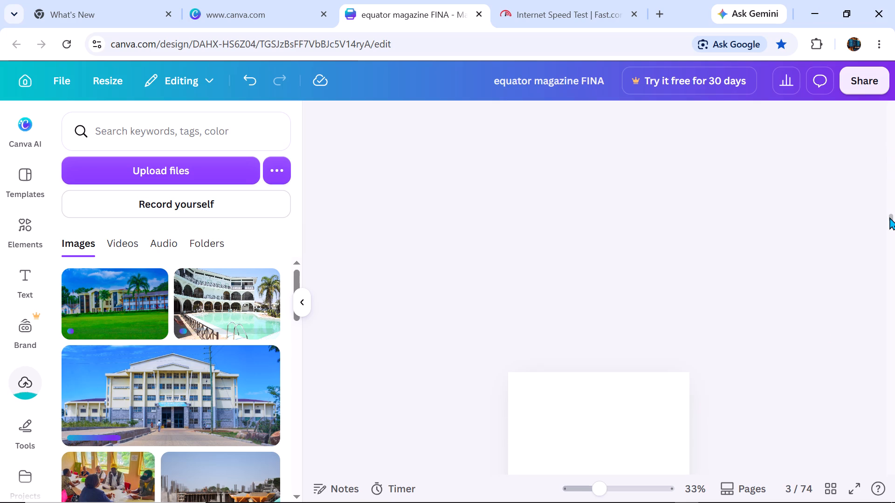
pyautogui.middleClick(889, 217)
pyautogui.middleClick(888, 216)
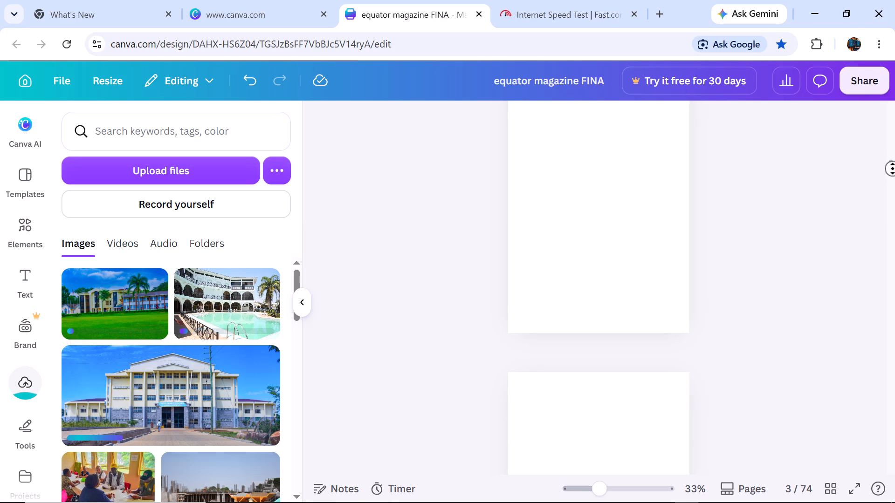
pyautogui.middleClick(893, 169)
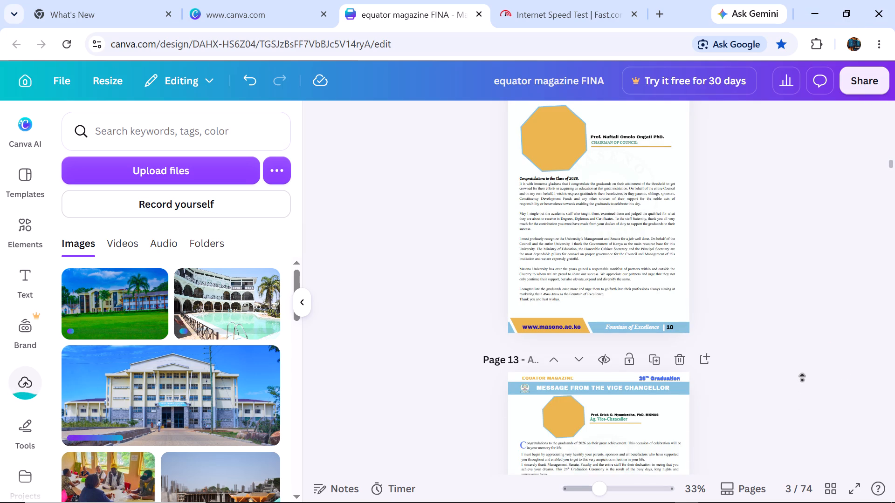
pyautogui.scroll(-2, 802, 380)
pyautogui.middleClick(802, 380)
pyautogui.scroll(-5, 802, 380)
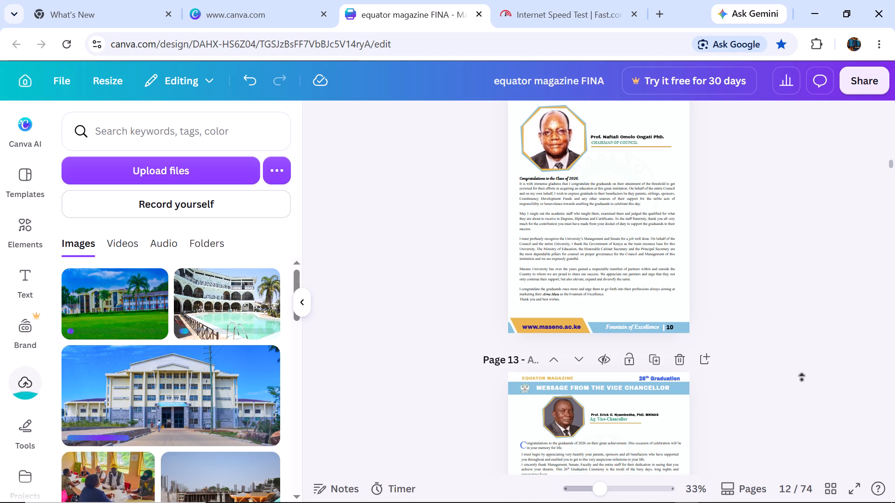
pyautogui.middleClick(801, 380)
pyautogui.scroll(2, 801, 380)
pyautogui.middleClick(801, 380)
pyautogui.scroll(1, 801, 380)
pyautogui.middleClick(801, 358)
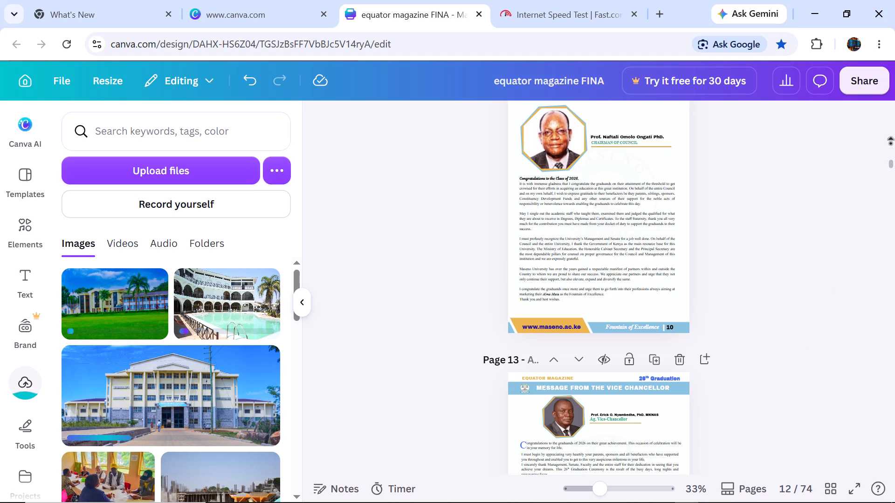
pyautogui.rightClick(889, 171)
pyautogui.click(872, 208)
pyautogui.click(881, 180)
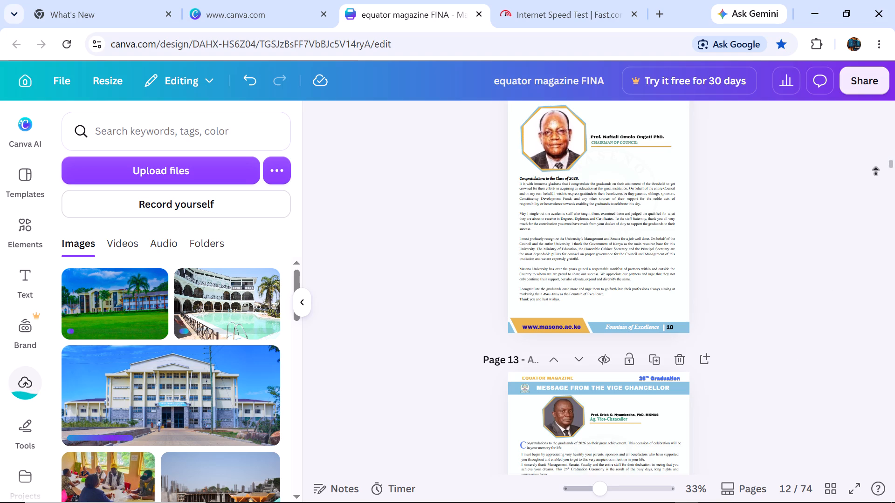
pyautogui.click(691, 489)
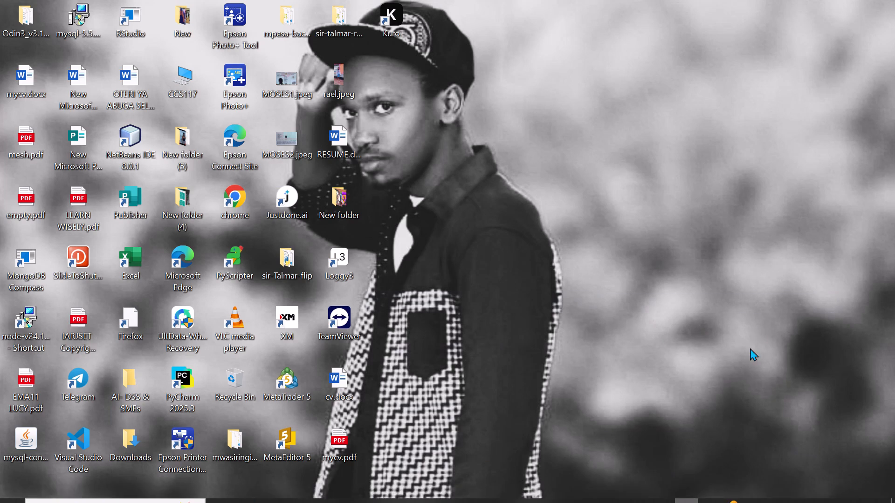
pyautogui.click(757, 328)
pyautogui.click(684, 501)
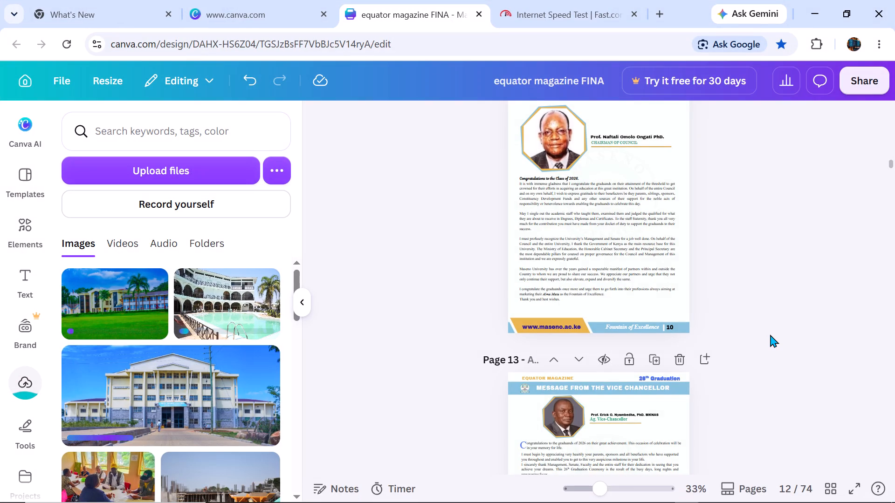
# Browse onward through the magazine to its last page, page 74, titled The University Library.
pyautogui.scroll(-20, 770, 335)
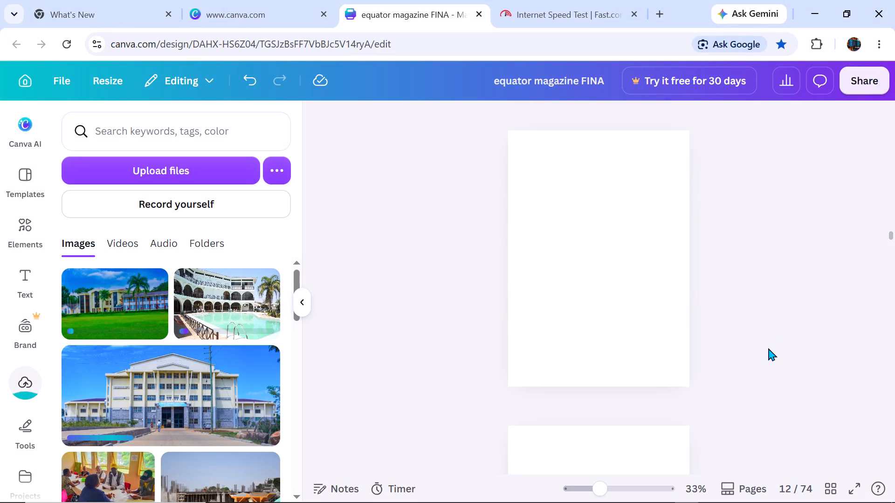
pyautogui.scroll(-10, 768, 348)
pyautogui.moveTo(891, 255); pyautogui.dragTo(891, 262)
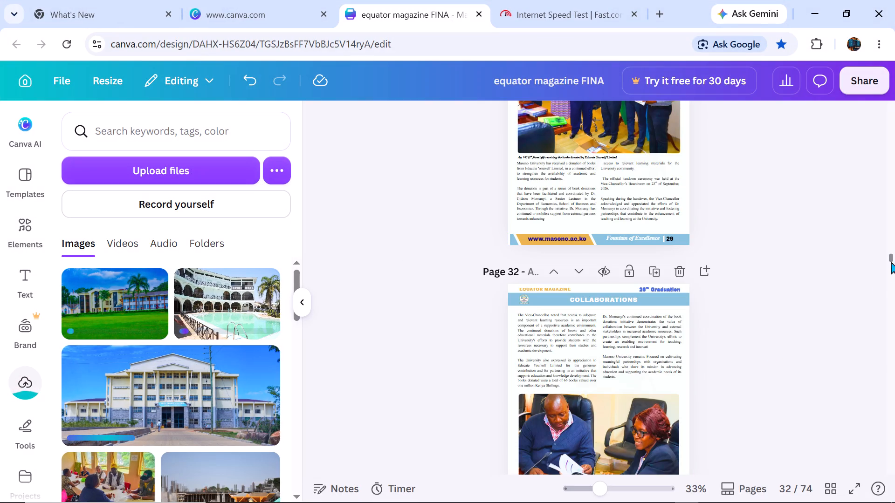
pyautogui.moveTo(891, 262); pyautogui.dragTo(894, 492)
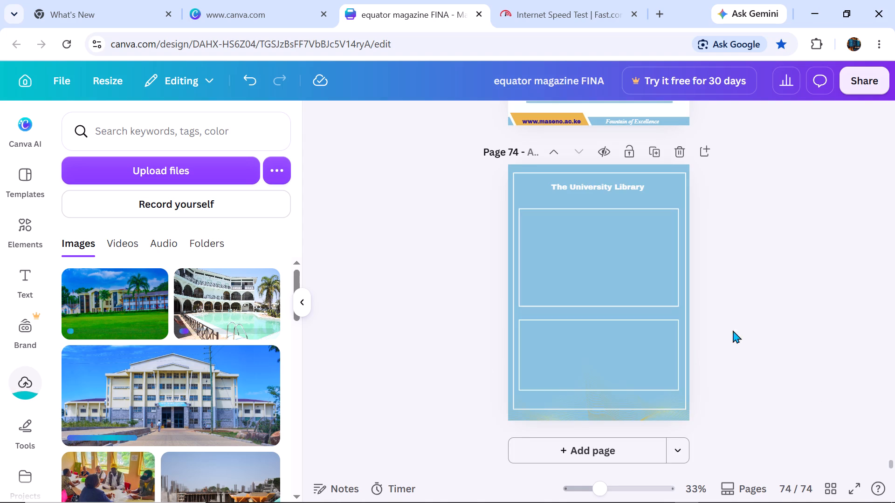
# Switch to the fast.com page and run the internet speed test again.
pyautogui.click(558, 18)
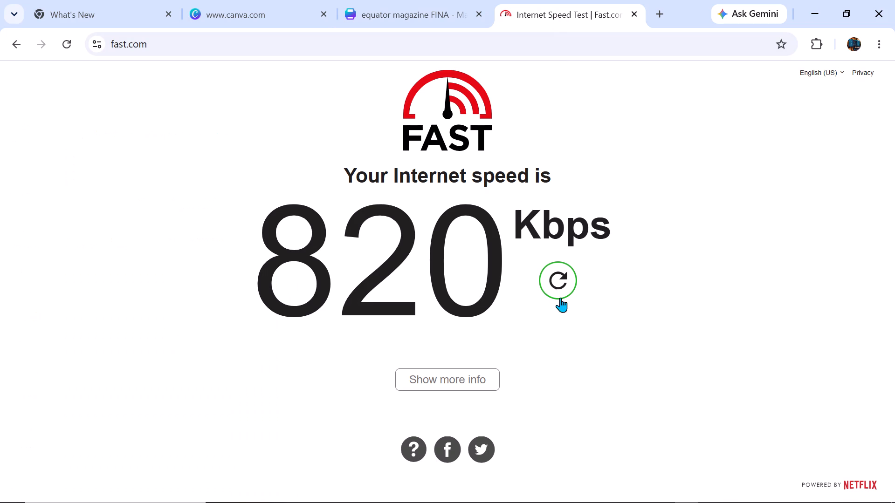
pyautogui.click(556, 285)
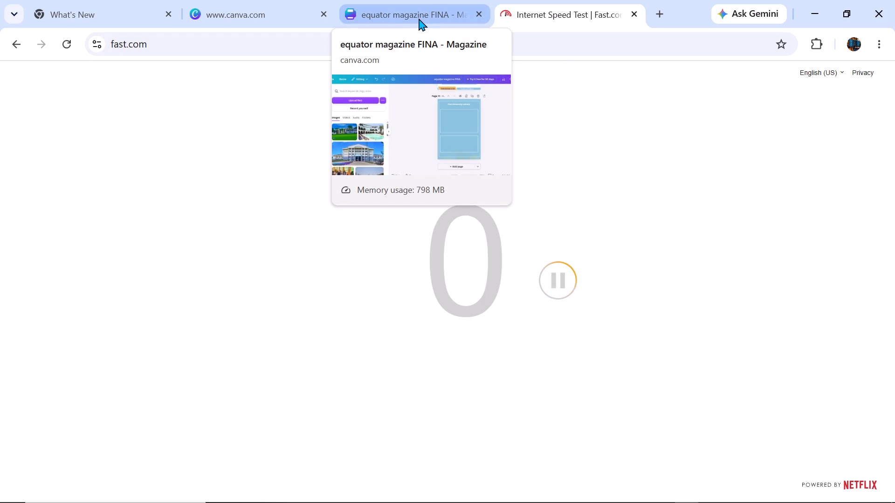
# Return to the magazine design and send the large outer frame on page 74 to the back.
pyautogui.click(419, 18)
pyautogui.click(600, 254)
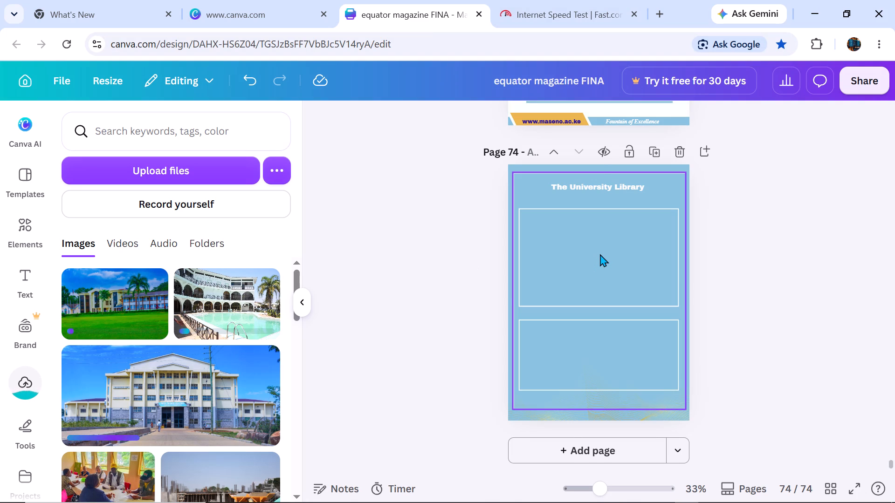
pyautogui.click(761, 285)
pyautogui.click(668, 187)
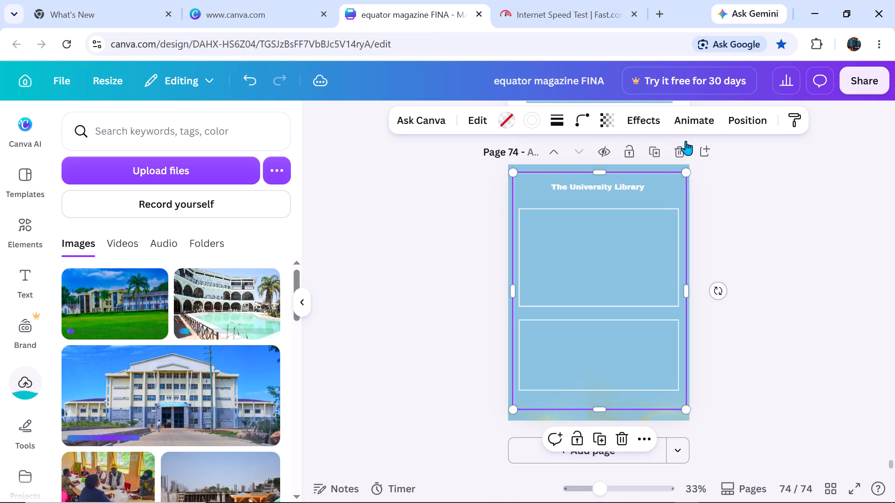
pyautogui.click(744, 125)
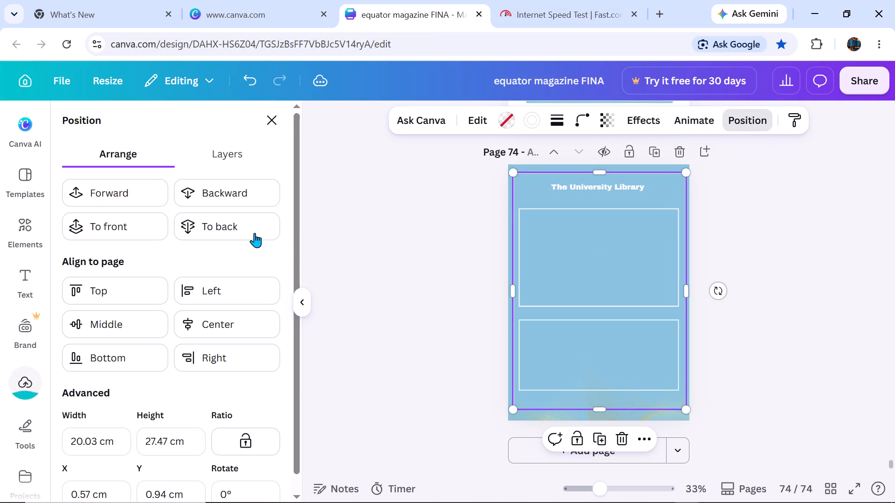
pyautogui.click(252, 230)
pyautogui.click(774, 319)
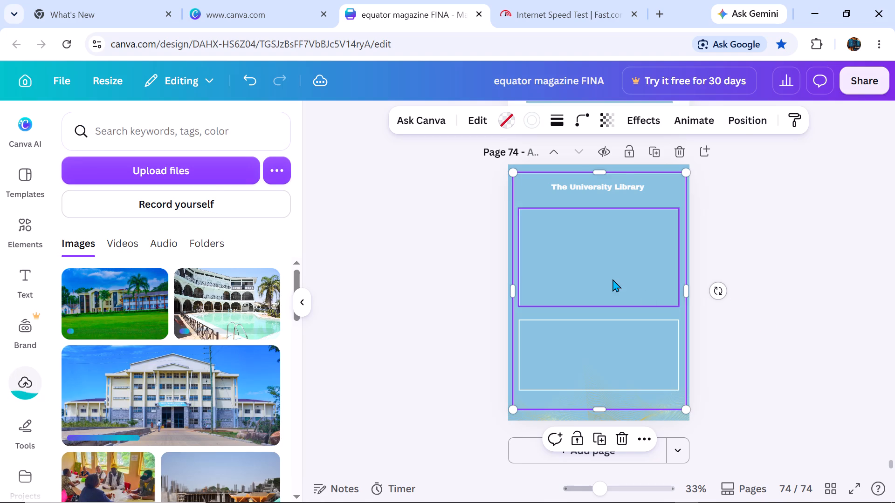
# Add the uploaded photo of the buildings behind the green lawn to page 74, over the upper inner frame.
pyautogui.click(613, 279)
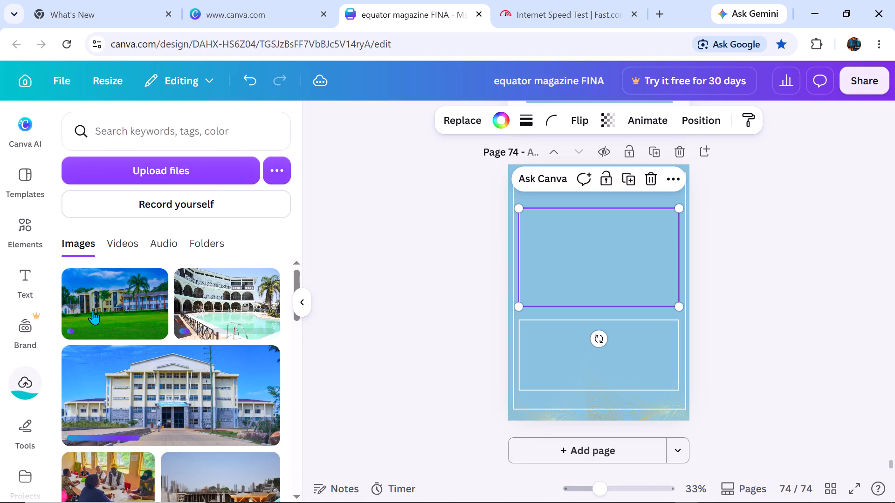
pyautogui.click(93, 310)
pyautogui.moveTo(589, 299); pyautogui.dragTo(585, 263)
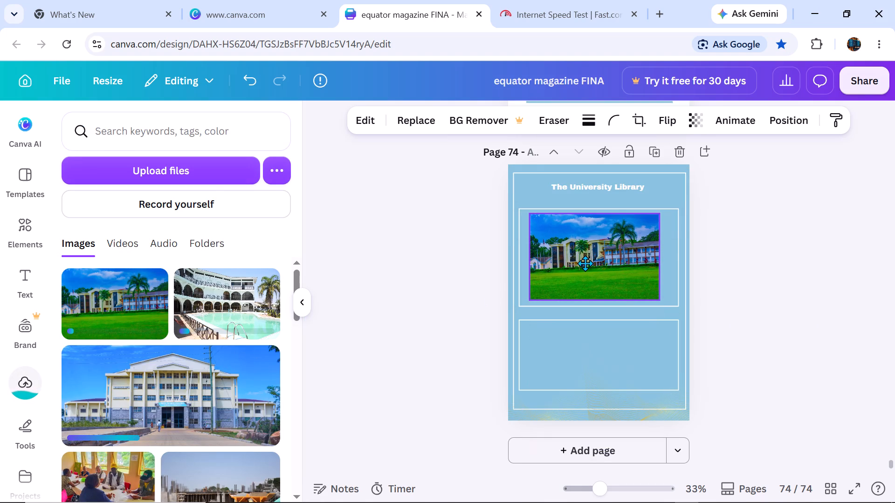
pyautogui.moveTo(585, 263); pyautogui.dragTo(588, 265)
pyautogui.moveTo(588, 265); pyautogui.dragTo(583, 266)
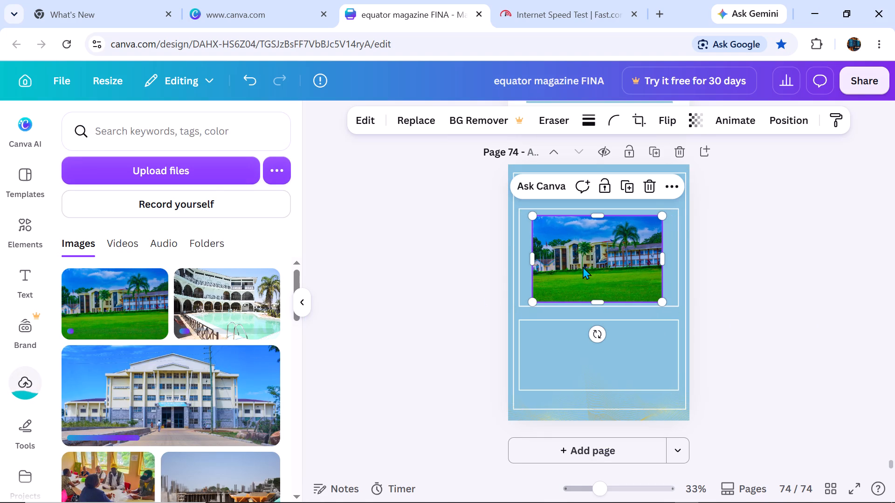
pyautogui.moveTo(583, 266); pyautogui.dragTo(585, 279)
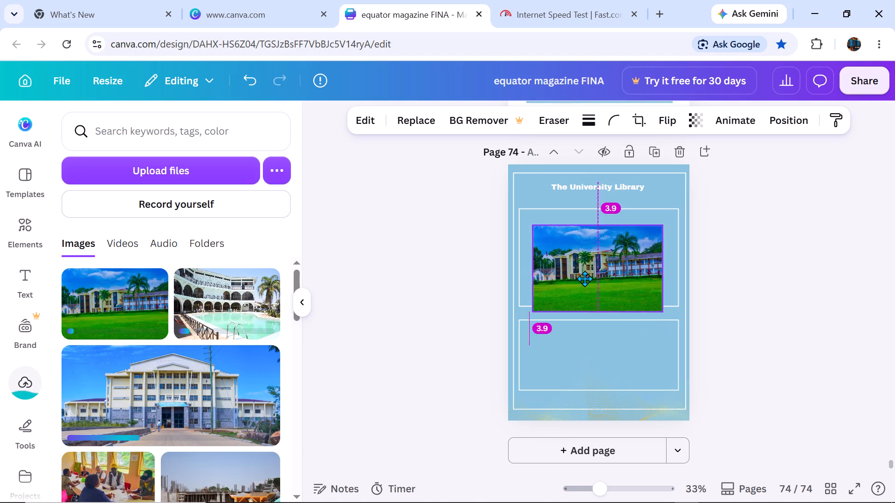
# Move the lawn photo aside and delete the empty upper inner frame on page 74.
pyautogui.moveTo(585, 279); pyautogui.dragTo(553, 298)
pyautogui.click(654, 237)
pyautogui.press('BackSpace')
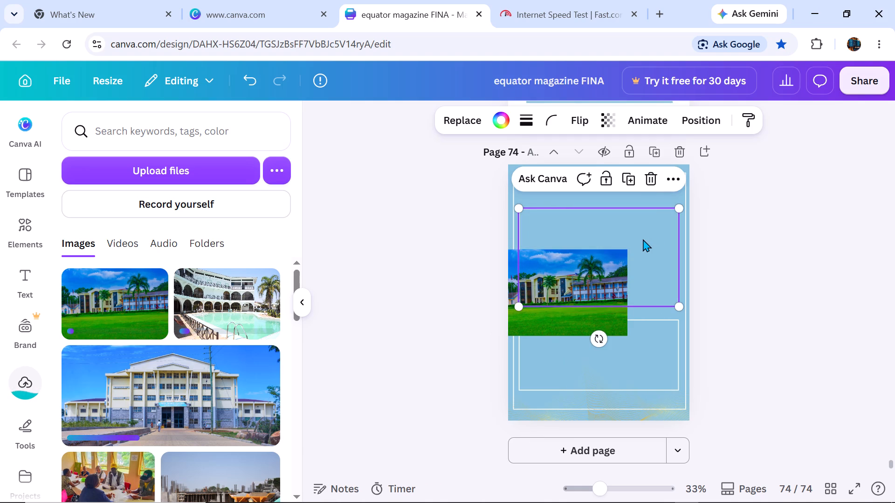
# Position the lawn photo beneath The University Library title and size it to about 18.5 cm wide by 11 cm high, cropping its lower edge.
pyautogui.moveTo(570, 319); pyautogui.dragTo(601, 276)
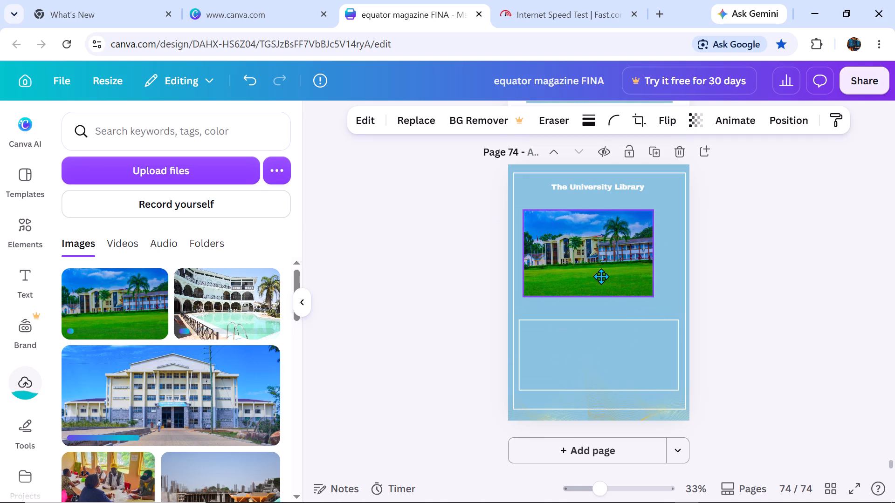
pyautogui.moveTo(601, 276); pyautogui.dragTo(592, 277)
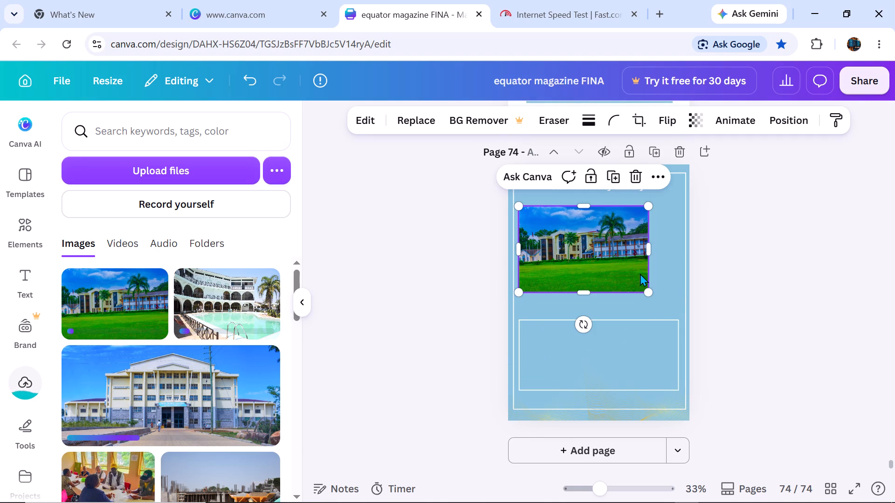
pyautogui.moveTo(649, 292); pyautogui.dragTo(680, 314)
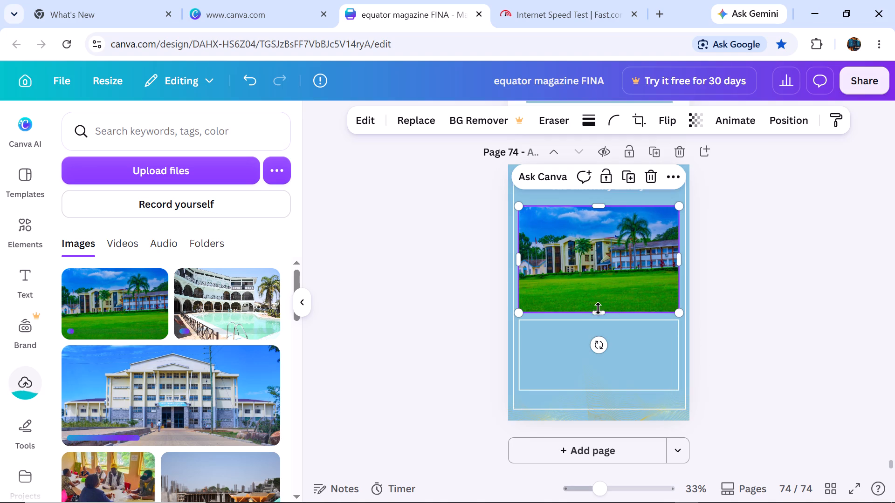
pyautogui.moveTo(600, 310); pyautogui.dragTo(600, 286)
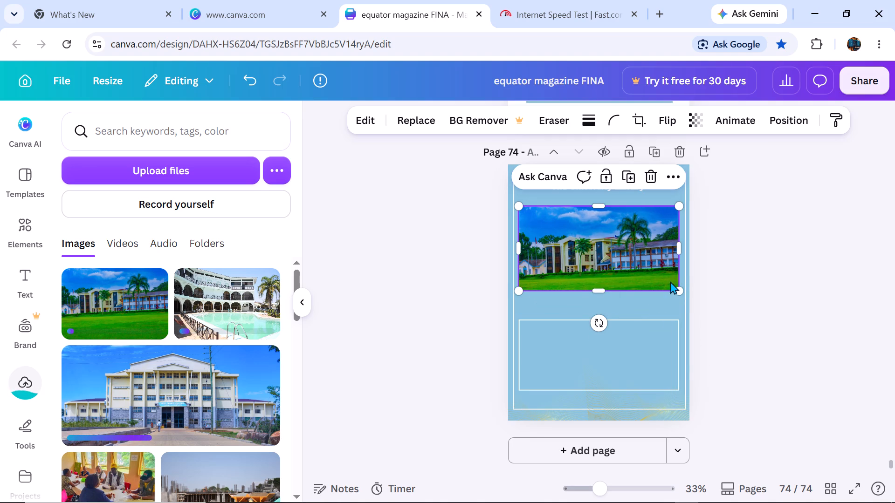
pyautogui.moveTo(602, 292); pyautogui.dragTo(603, 302)
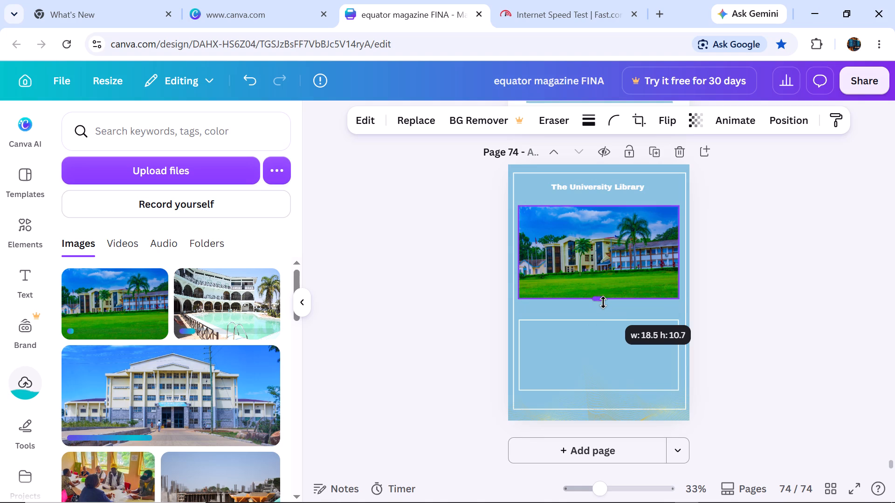
pyautogui.moveTo(603, 302); pyautogui.dragTo(603, 303)
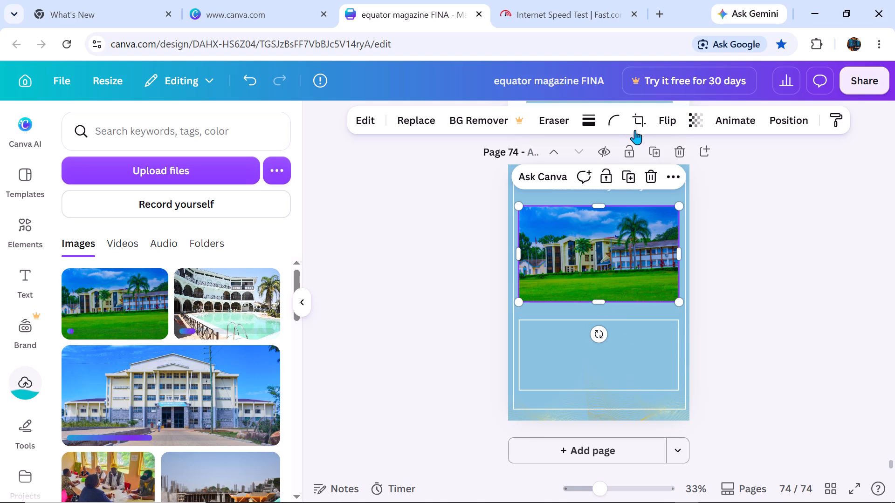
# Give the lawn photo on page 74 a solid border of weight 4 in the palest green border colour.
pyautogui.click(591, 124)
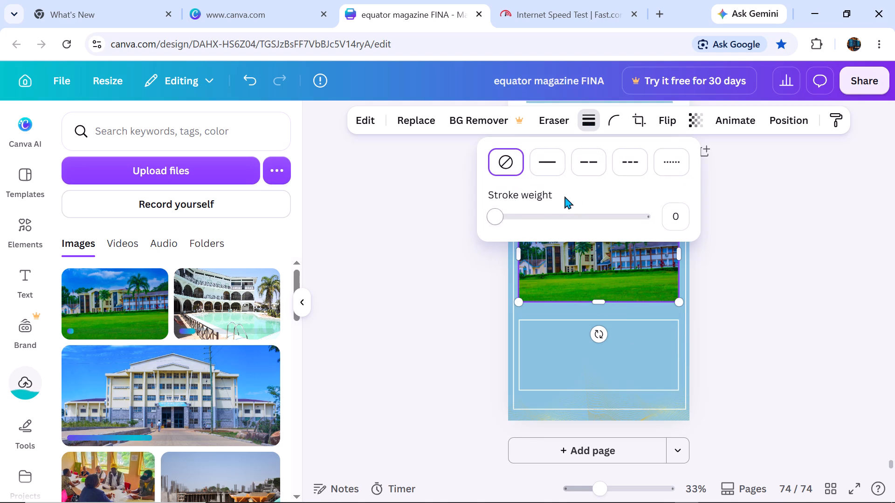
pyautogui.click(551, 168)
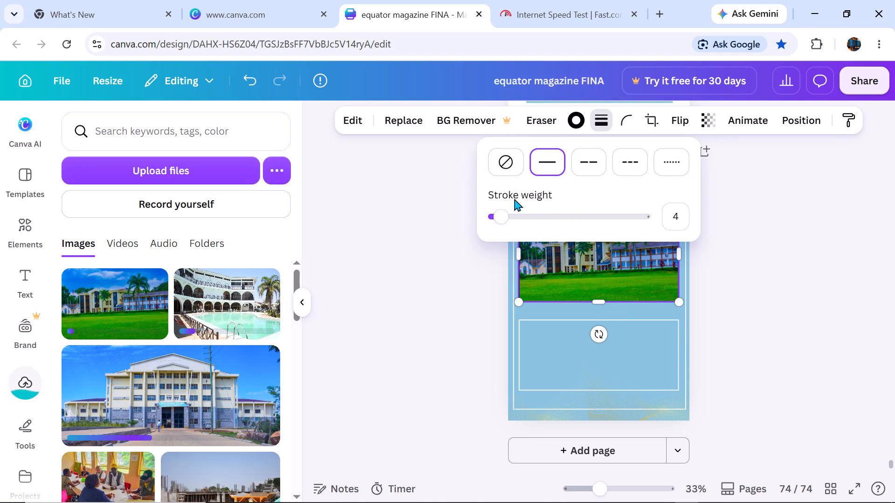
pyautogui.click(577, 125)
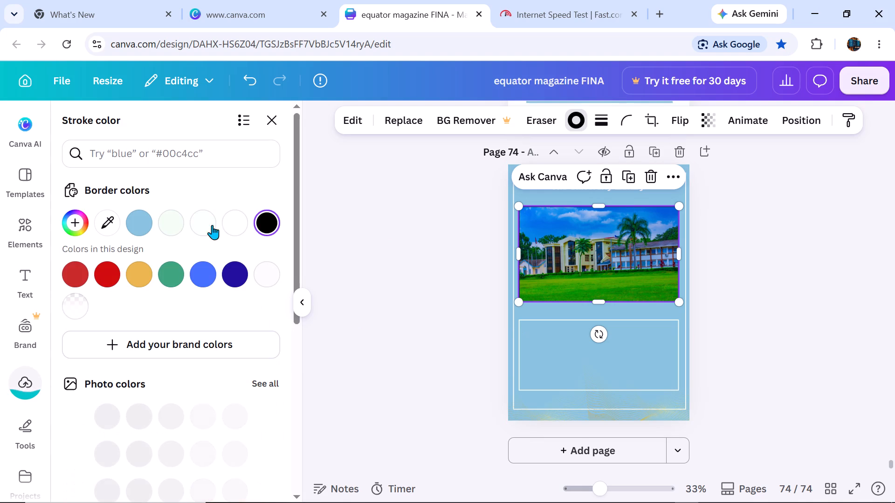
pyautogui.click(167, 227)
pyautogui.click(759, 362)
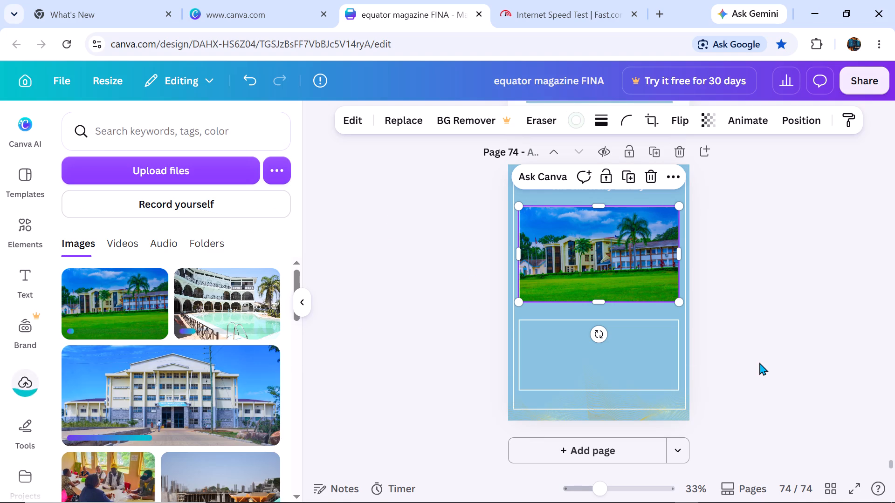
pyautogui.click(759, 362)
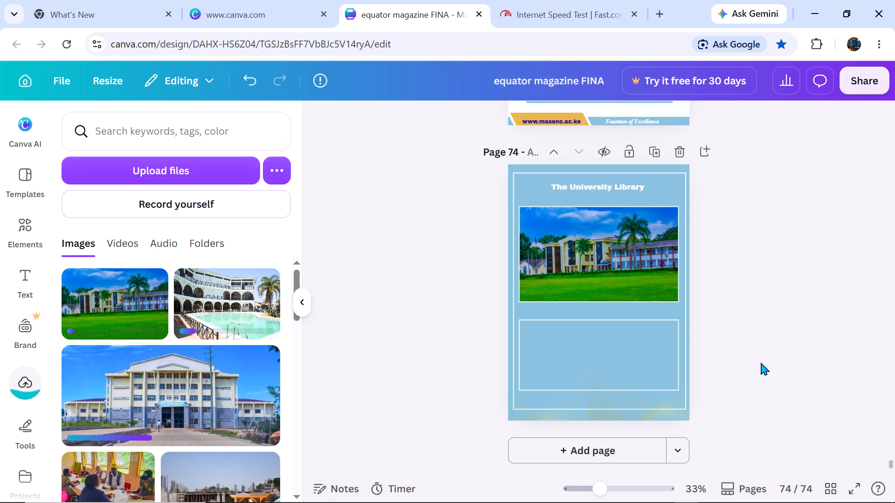
pyautogui.click(195, 313)
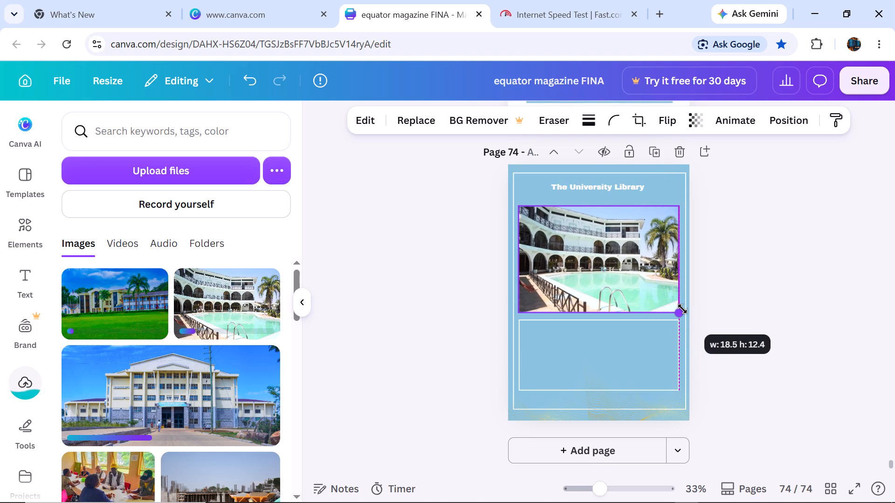
pyautogui.moveTo(682, 309); pyautogui.dragTo(682, 309)
# Move the pool photo lower on page 74 and delete the lawn photo behind it.
pyautogui.moveTo(633, 273); pyautogui.dragTo(634, 293)
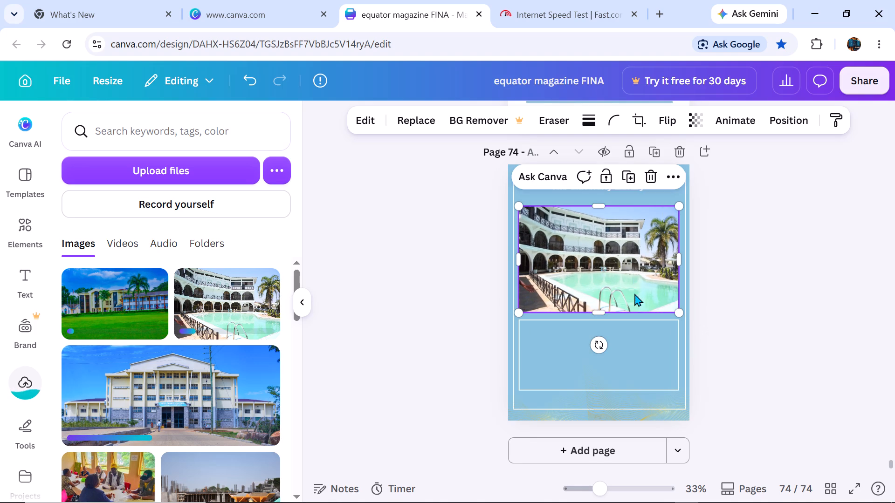
pyautogui.moveTo(634, 293); pyautogui.dragTo(637, 307)
pyautogui.click(791, 260)
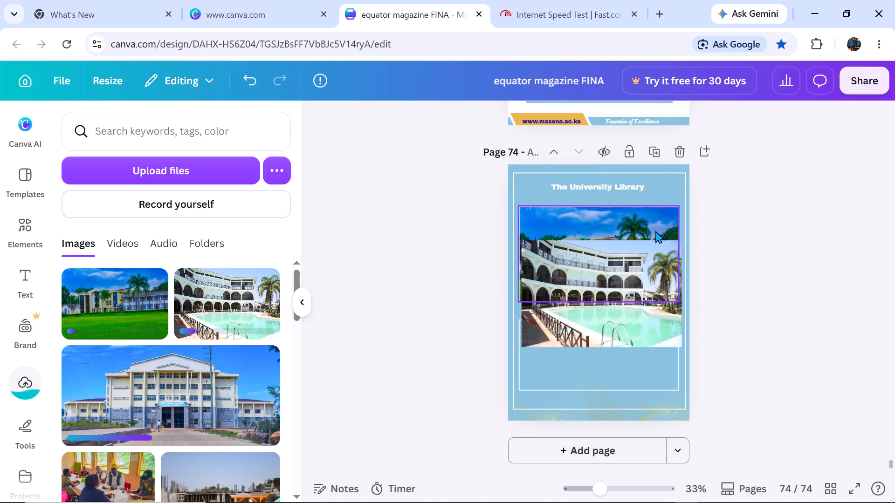
pyautogui.click(653, 224)
pyautogui.press('BackSpace')
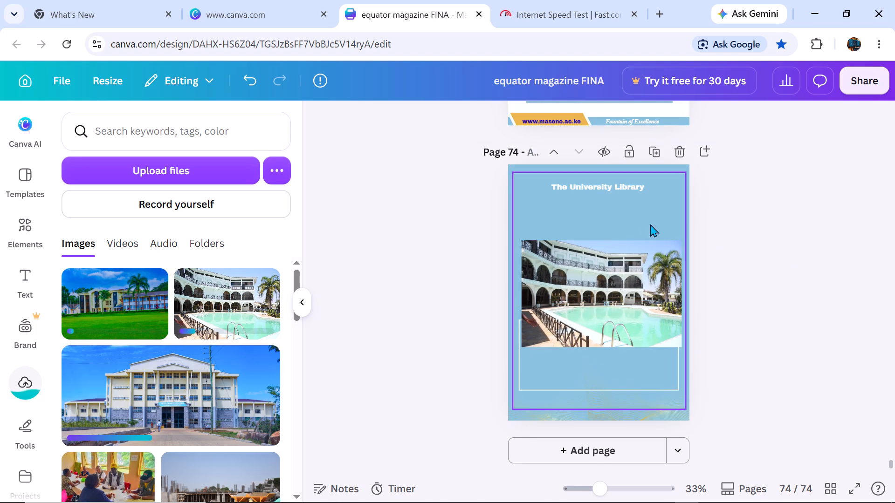
# Position the pool photo centred directly beneath The University Library title, above the empty lower frame.
pyautogui.moveTo(606, 295); pyautogui.dragTo(604, 251)
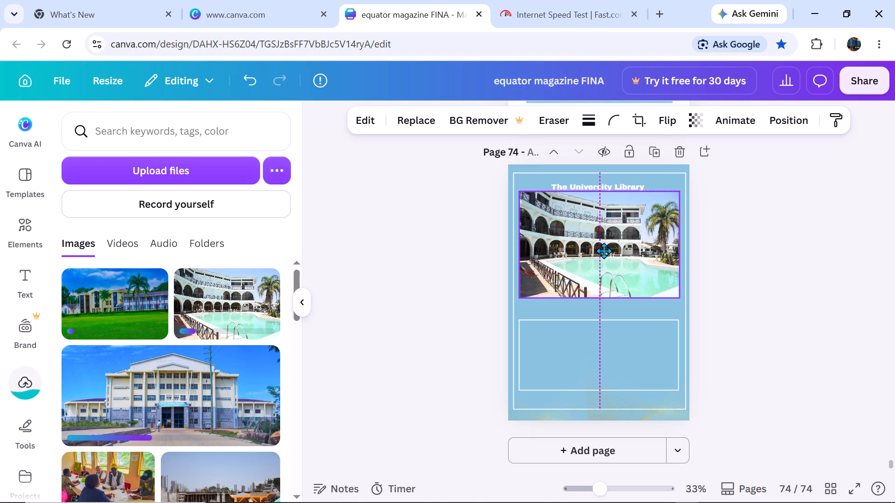
pyautogui.moveTo(604, 251); pyautogui.dragTo(604, 251)
pyautogui.click(682, 247)
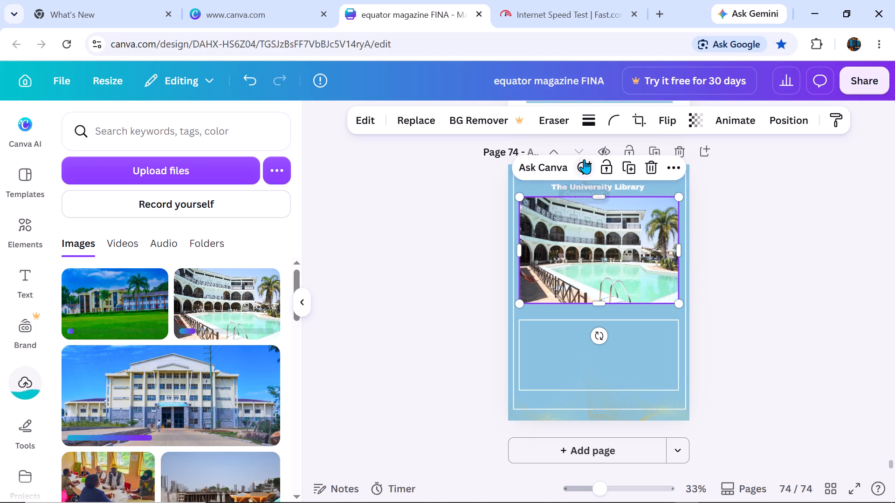
# Give the pool photo a solid border of weight 4 in the near-white Light green border colour.
pyautogui.click(595, 123)
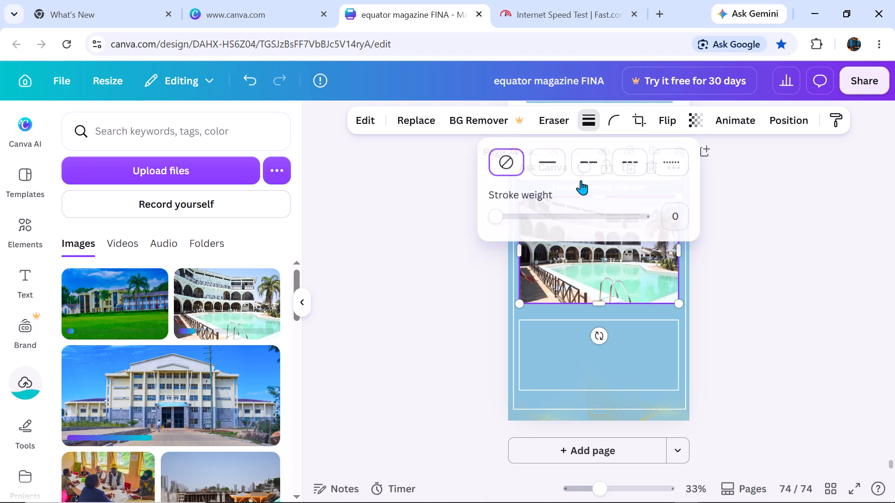
pyautogui.click(539, 172)
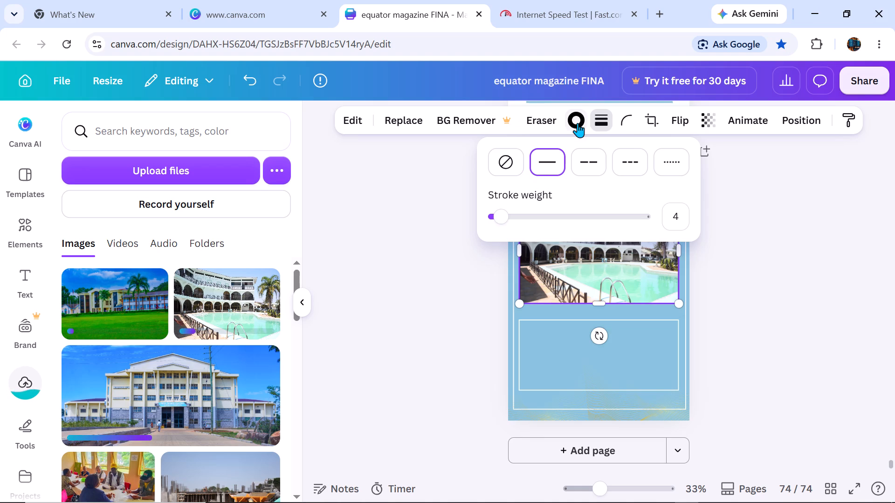
pyautogui.click(578, 123)
pyautogui.click(209, 230)
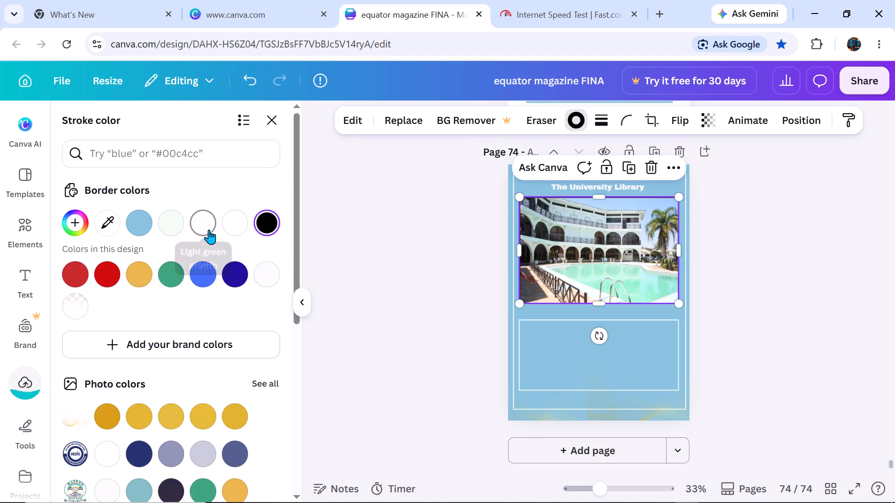
pyautogui.click(767, 373)
pyautogui.click(767, 373)
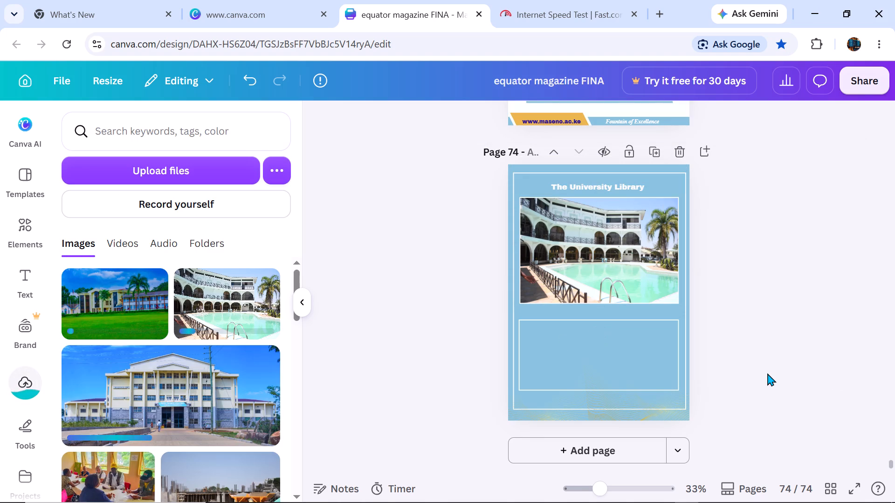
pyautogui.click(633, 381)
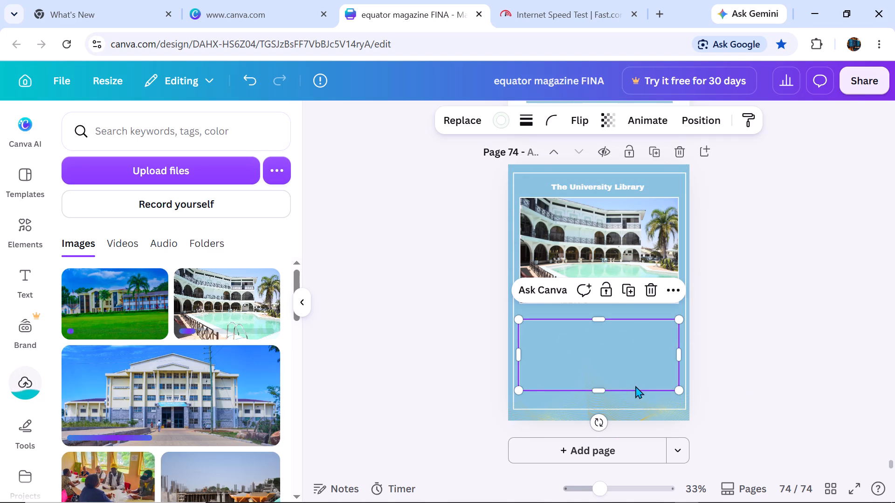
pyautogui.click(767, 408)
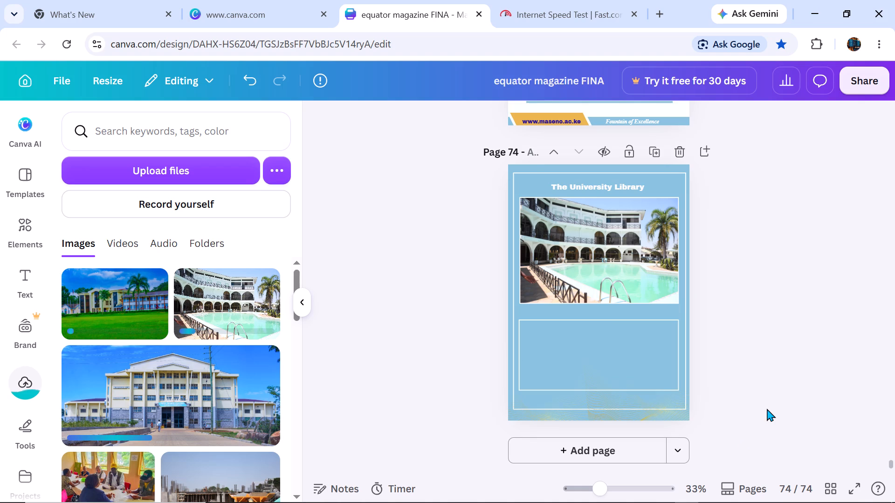
# Add the uploaded lawn photo and place it in the Main Campus frame on the Campuses page, page 69.
pyautogui.scroll(2, 883, 362)
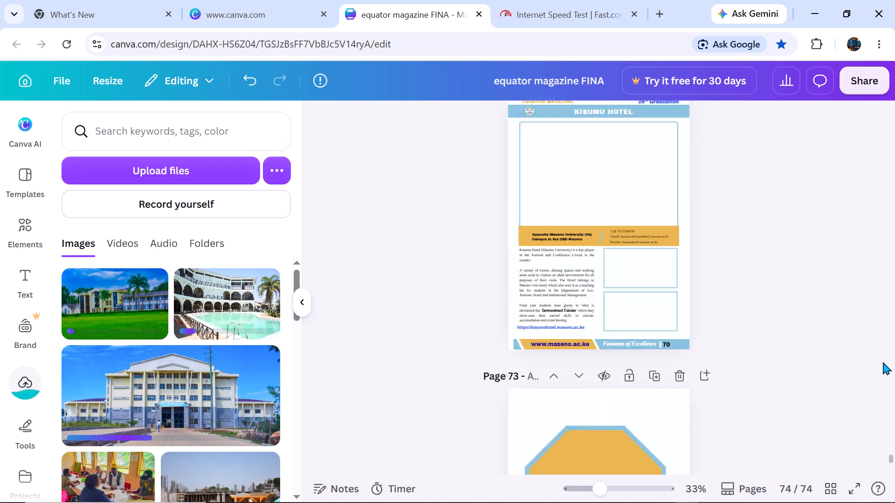
pyautogui.scroll(4, 883, 362)
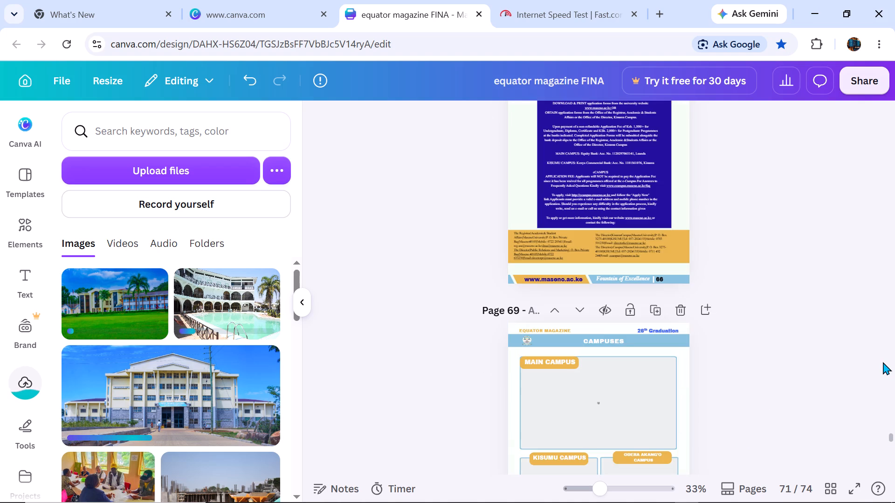
pyautogui.scroll(-1, 883, 362)
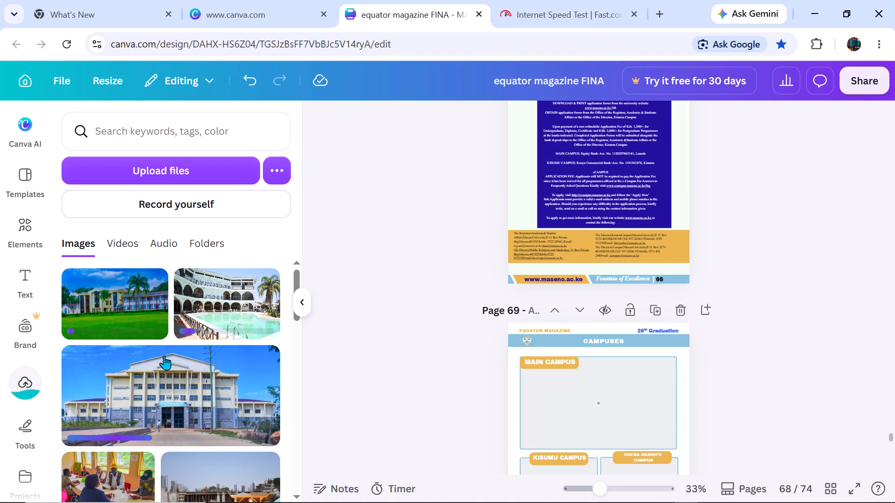
pyautogui.click(100, 315)
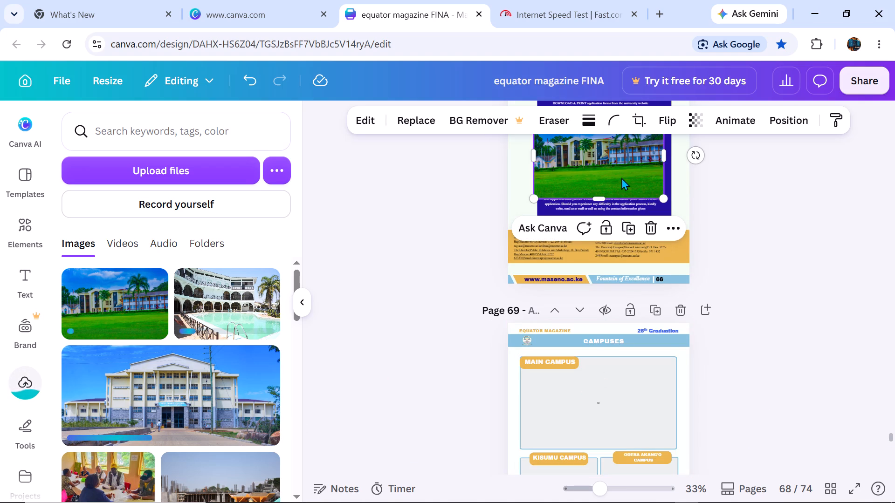
pyautogui.moveTo(622, 172); pyautogui.dragTo(629, 360)
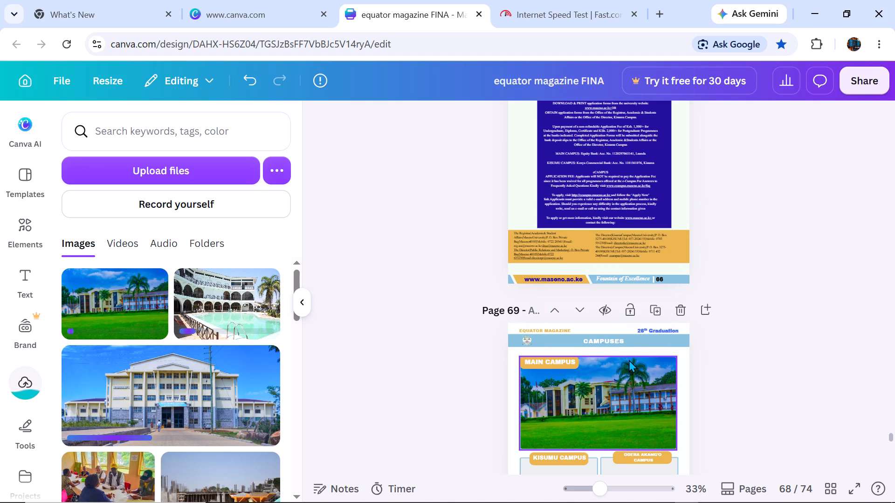
pyautogui.press('BackSpace')
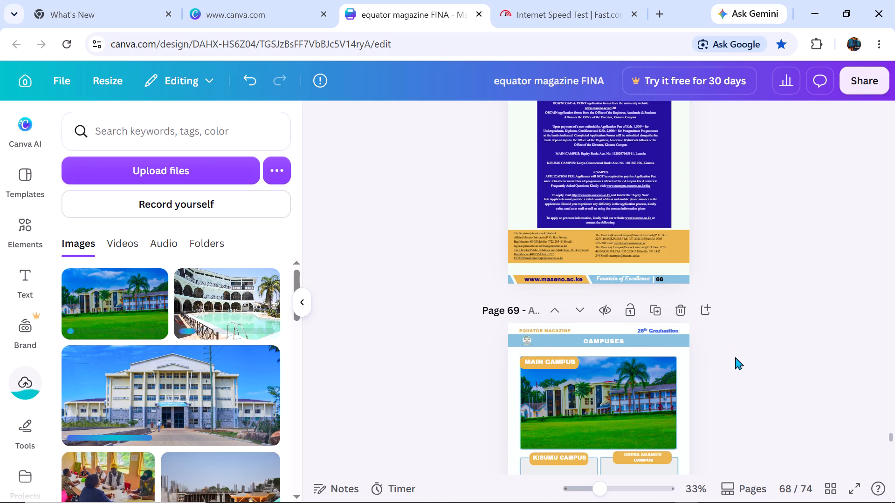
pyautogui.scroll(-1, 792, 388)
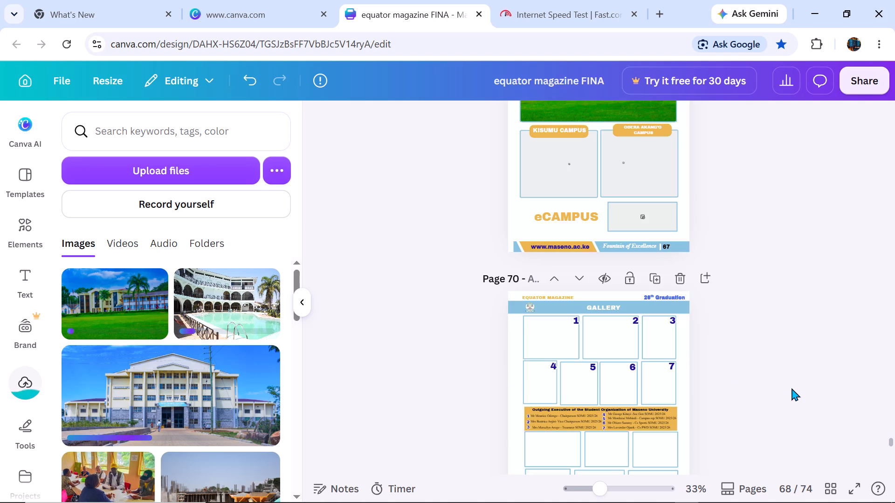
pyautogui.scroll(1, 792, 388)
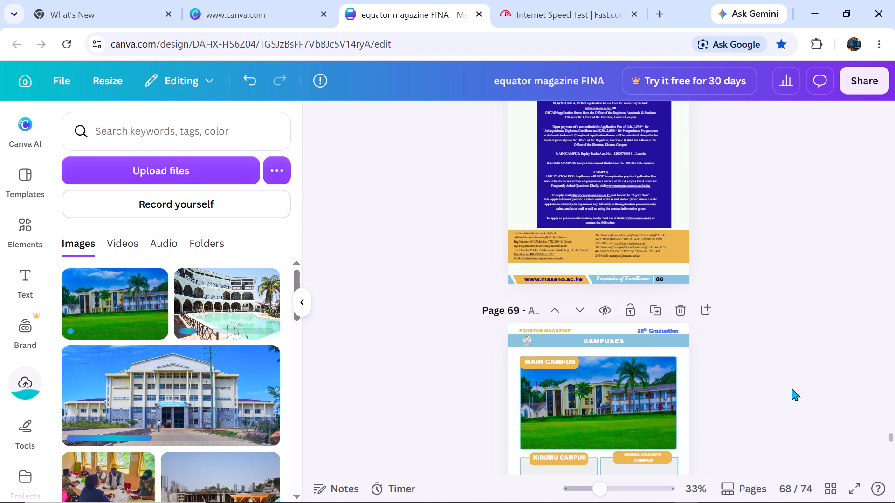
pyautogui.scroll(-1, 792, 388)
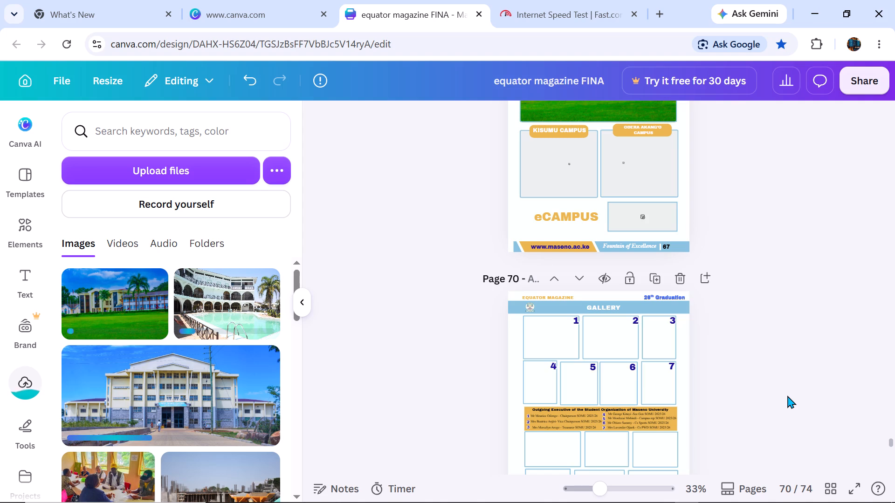
# Switch to the Fast.com page and rerun the internet speed test.
pyautogui.click(508, 9)
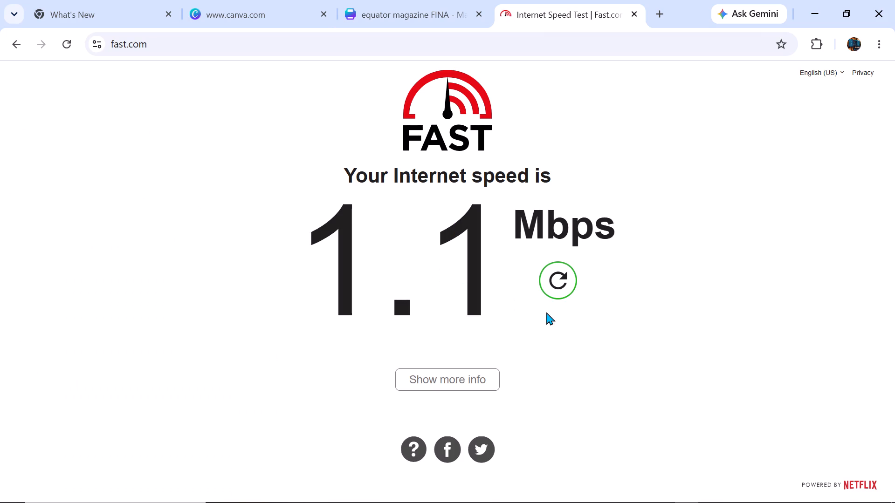
pyautogui.click(558, 291)
# Switch back to the magazine design and move the building photo on page 3 up flush with the page's top edge.
pyautogui.click(447, 7)
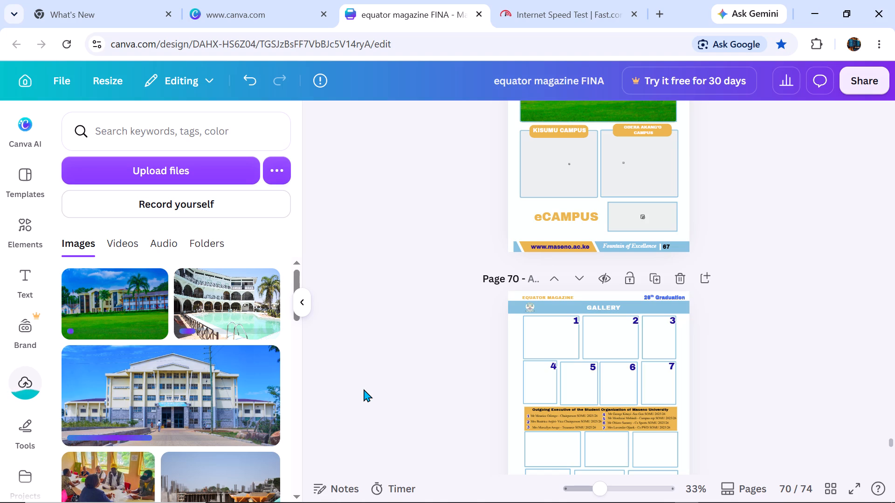
pyautogui.scroll(2, 801, 370)
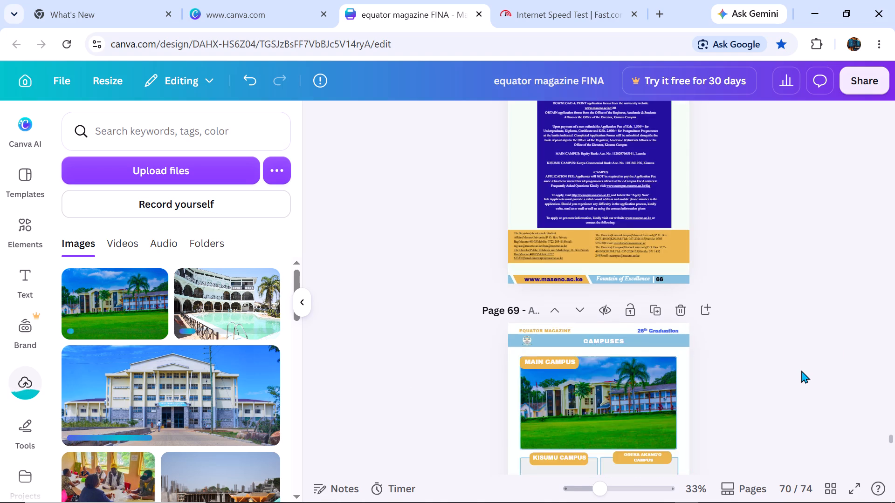
pyautogui.scroll(1, 801, 370)
pyautogui.scroll(20, 794, 375)
pyautogui.scroll(5, 794, 375)
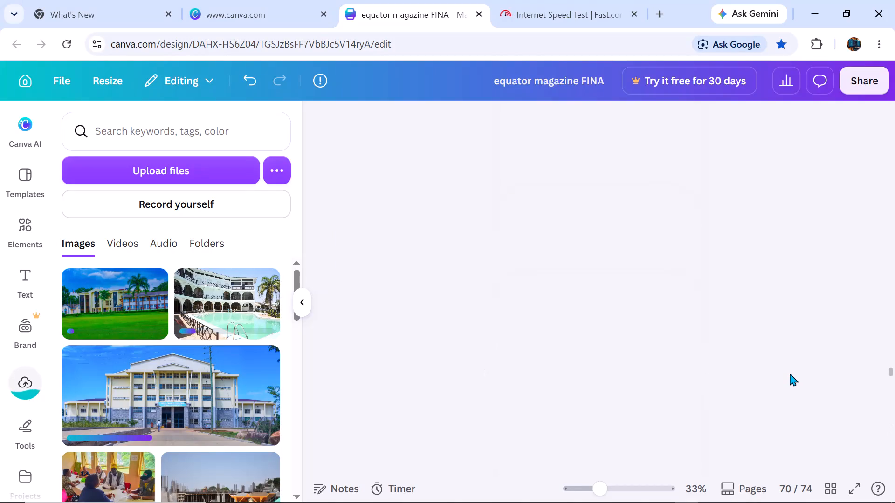
pyautogui.scroll(12, 790, 373)
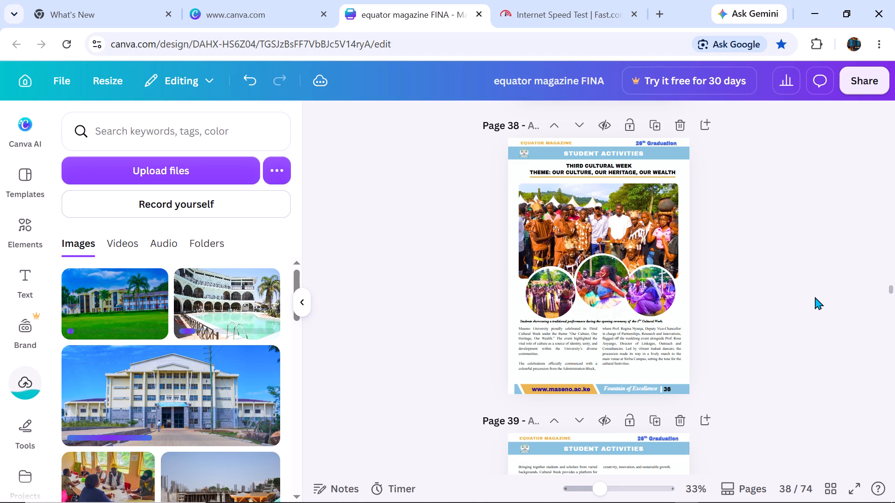
pyautogui.scroll(6, 815, 297)
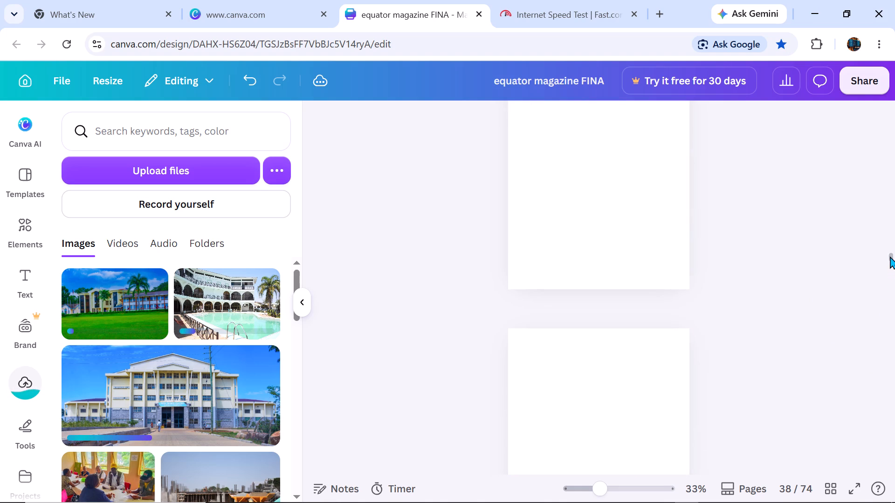
pyautogui.moveTo(890, 256); pyautogui.dragTo(888, 217)
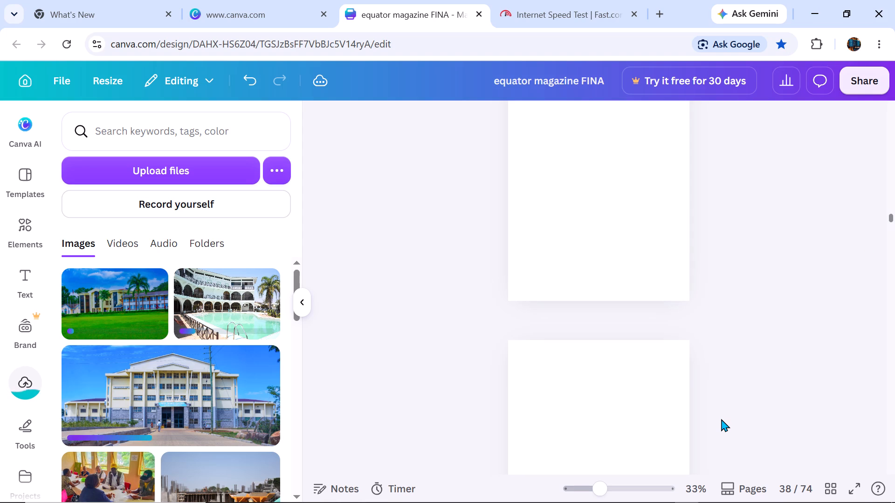
pyautogui.scroll(2, 719, 303)
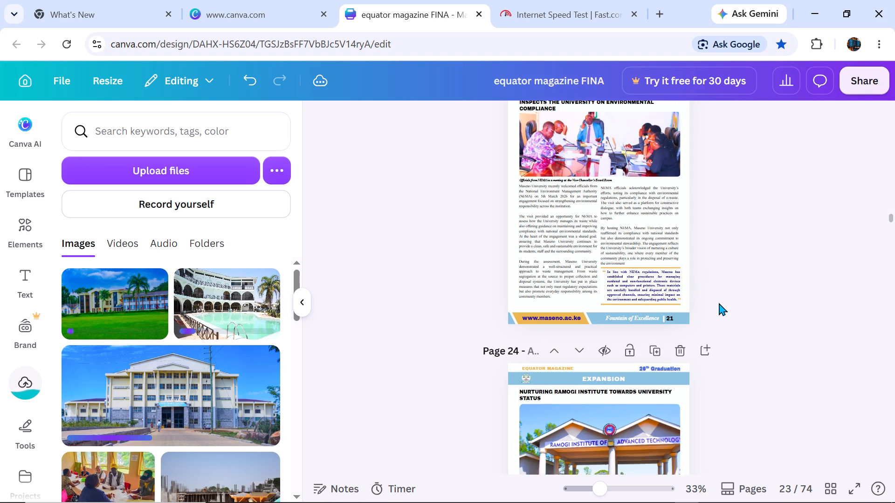
pyautogui.scroll(18, 719, 303)
pyautogui.scroll(4, 721, 363)
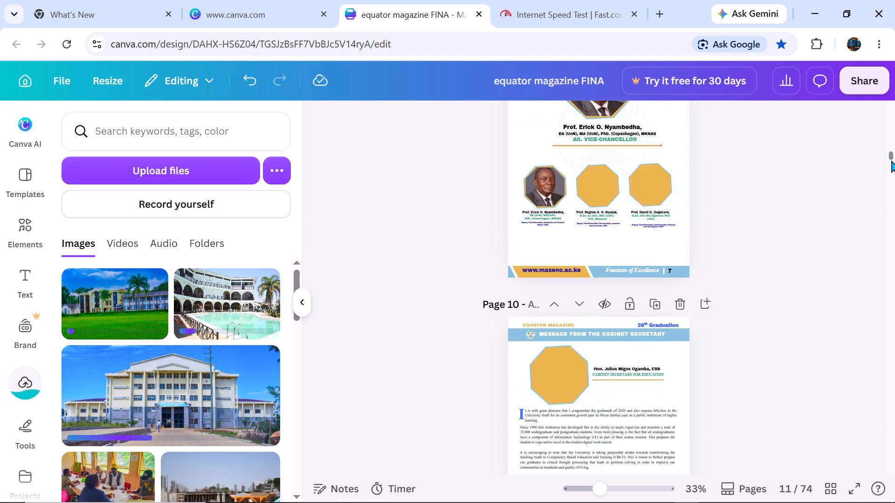
pyautogui.moveTo(890, 156); pyautogui.dragTo(889, 138)
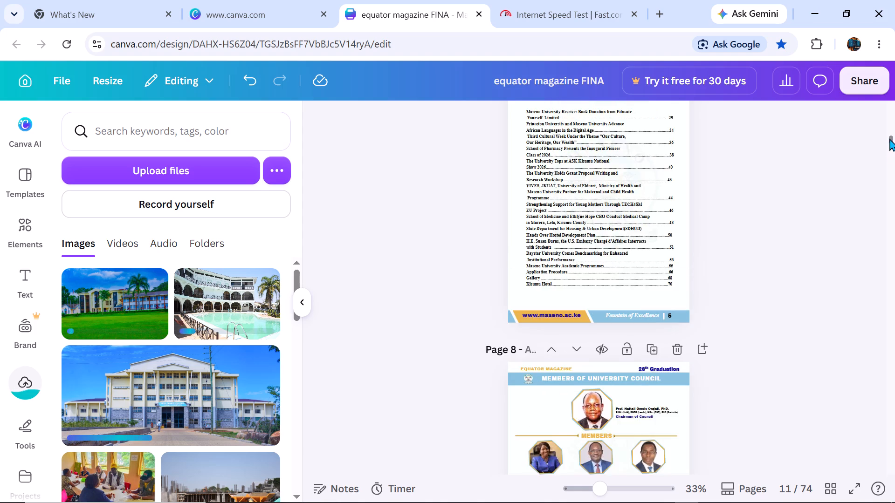
pyautogui.scroll(3, 771, 333)
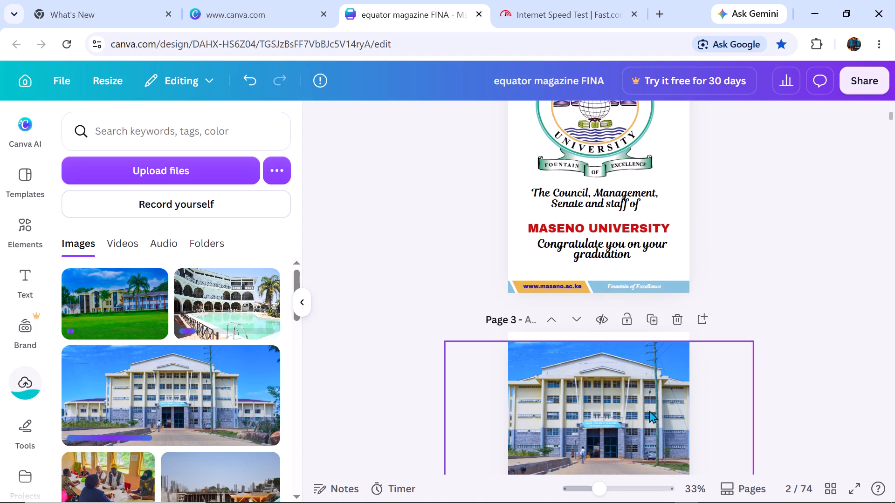
pyautogui.click(648, 410)
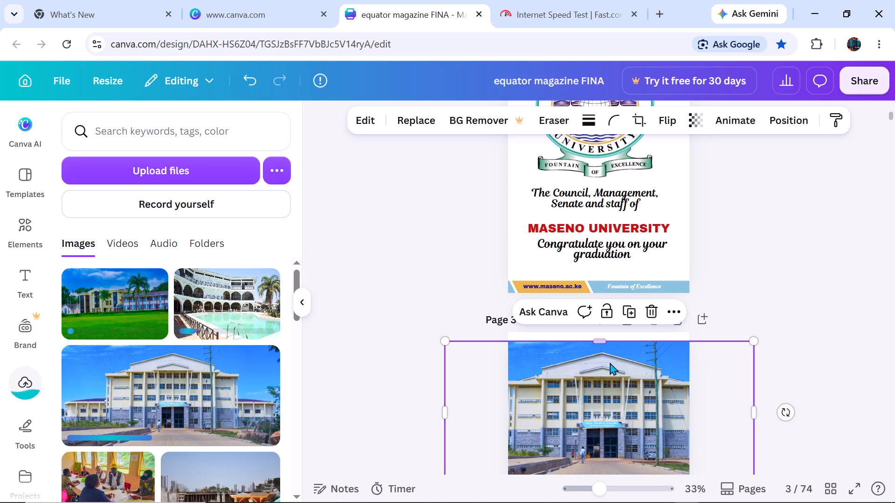
pyautogui.moveTo(610, 362); pyautogui.dragTo(611, 354)
pyautogui.scroll(-2, 713, 353)
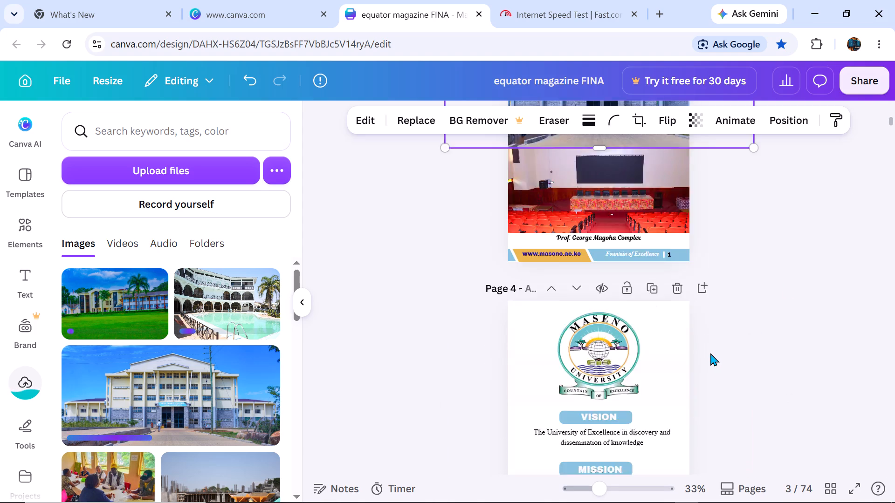
pyautogui.scroll(2, 709, 353)
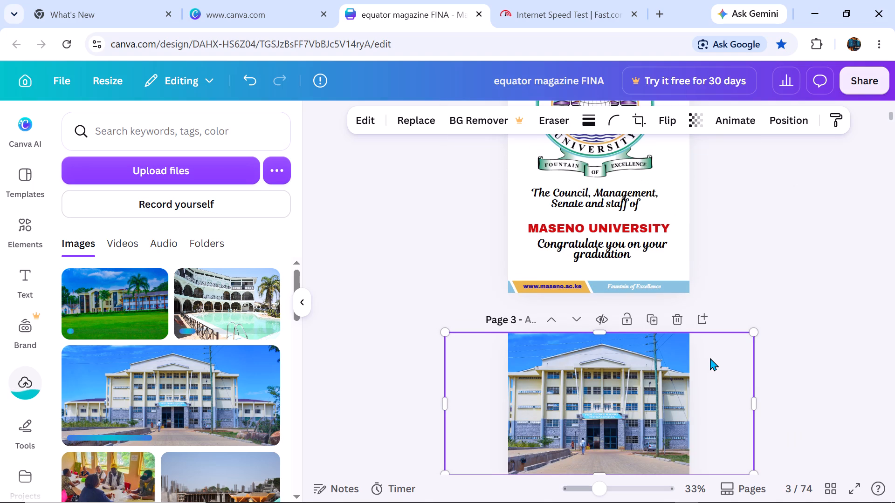
pyautogui.click(810, 380)
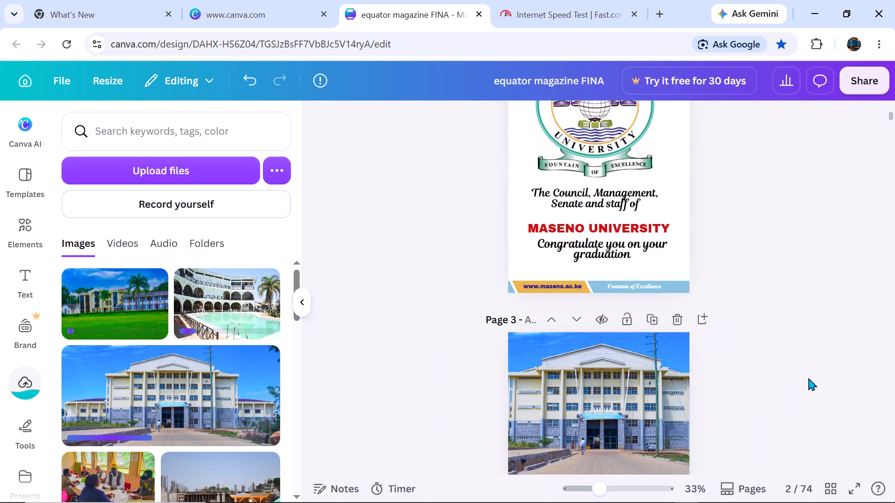
# Nudge the Prof. George Magoha Complex caption on page 3 slightly down, away from the auditorium photo.
pyautogui.scroll(-3, 808, 378)
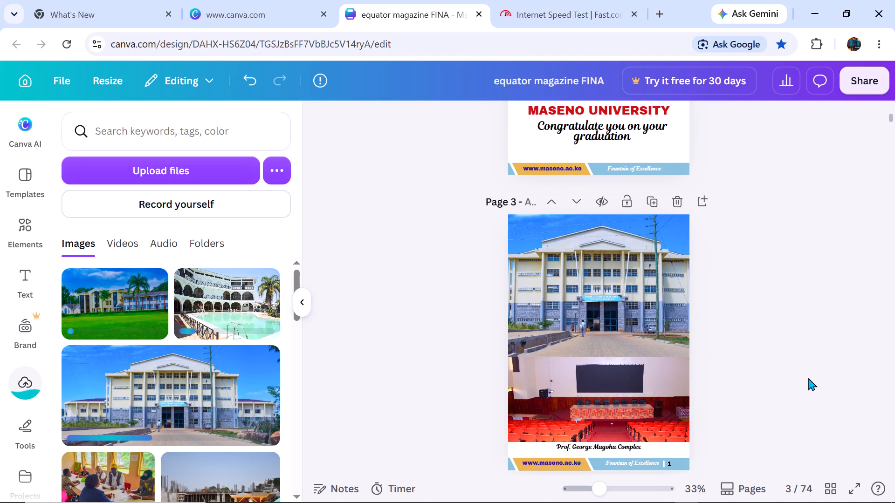
pyautogui.scroll(-1, 808, 378)
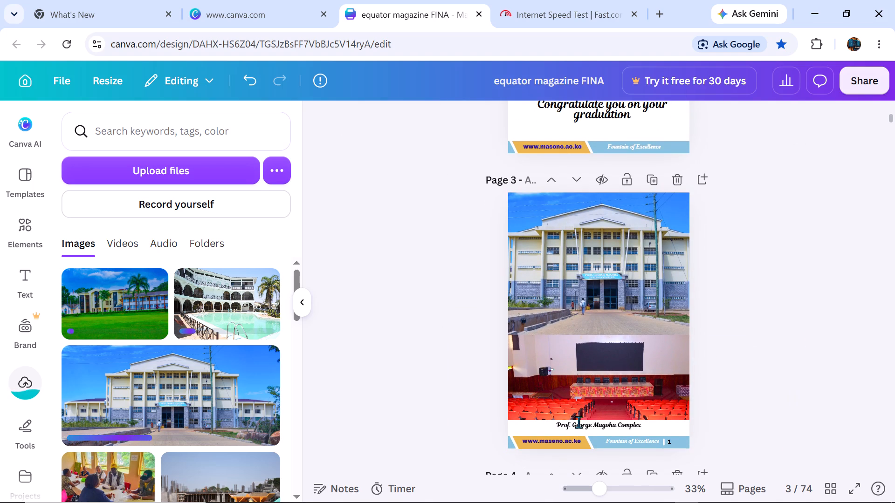
pyautogui.click(592, 422)
pyautogui.press('Down')
pyautogui.press('Down')
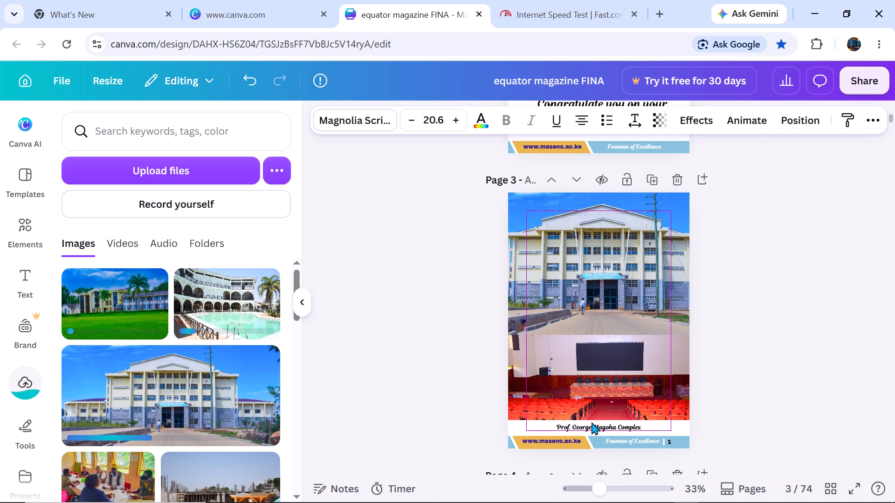
pyautogui.click(821, 362)
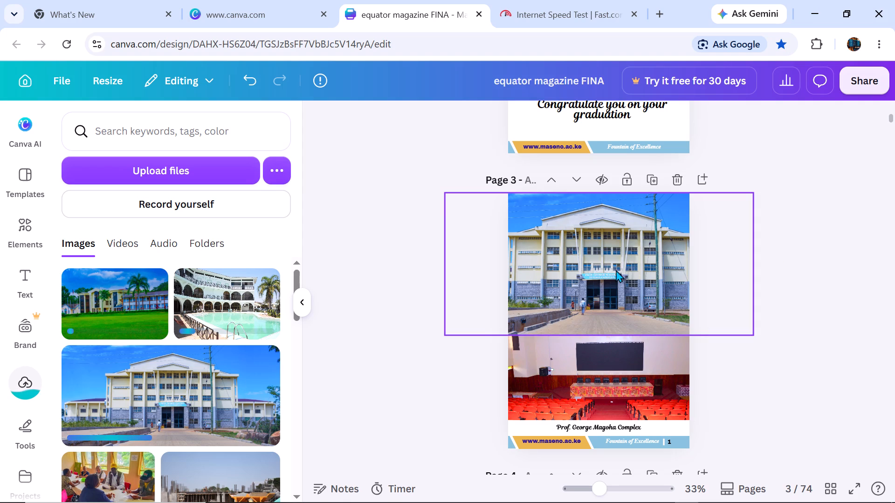
# Set the white balance temperature of the lower building photo on The University Library page, page 74, to -16.
pyautogui.scroll(-1, 750, 367)
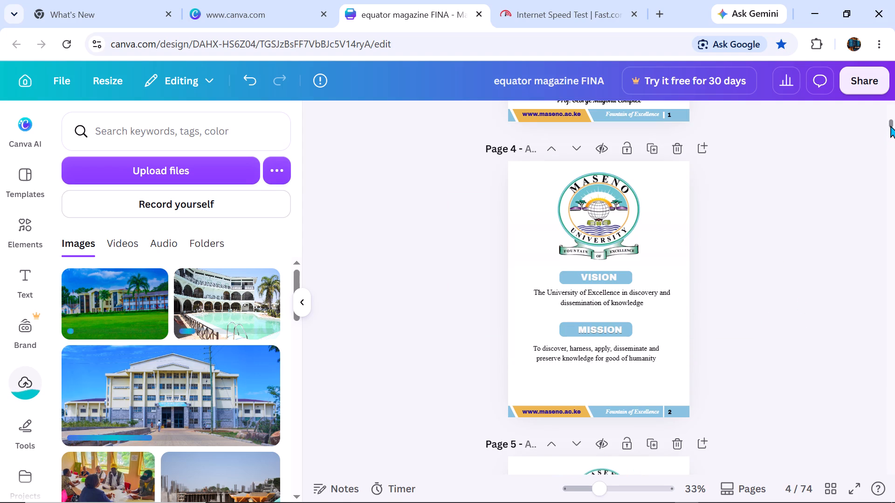
pyautogui.moveTo(890, 124); pyautogui.dragTo(871, 492)
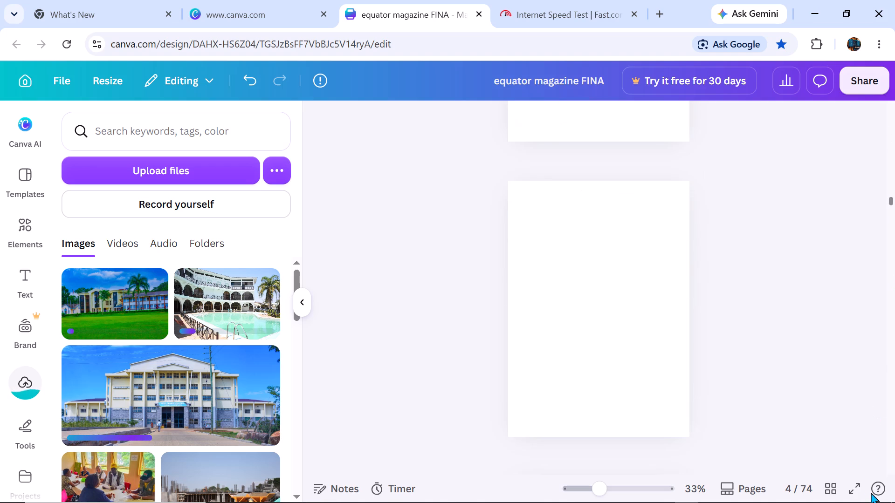
pyautogui.moveTo(871, 492); pyautogui.dragTo(875, 492)
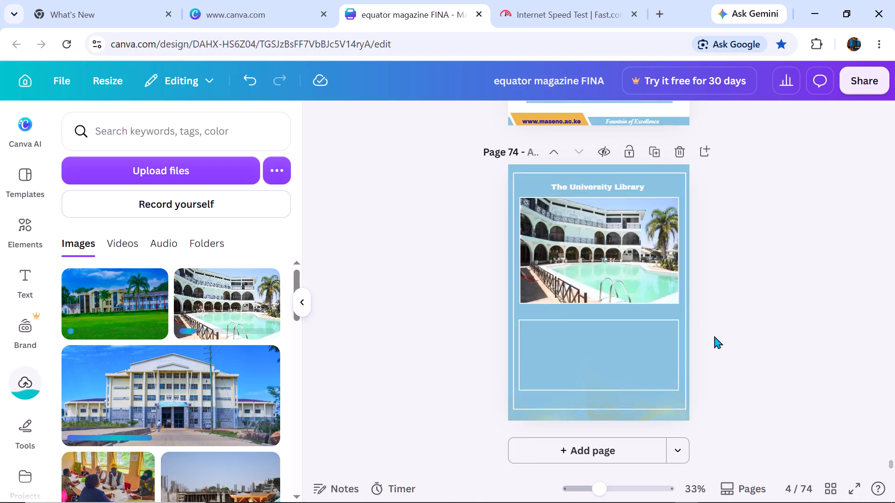
pyautogui.scroll(3, 714, 336)
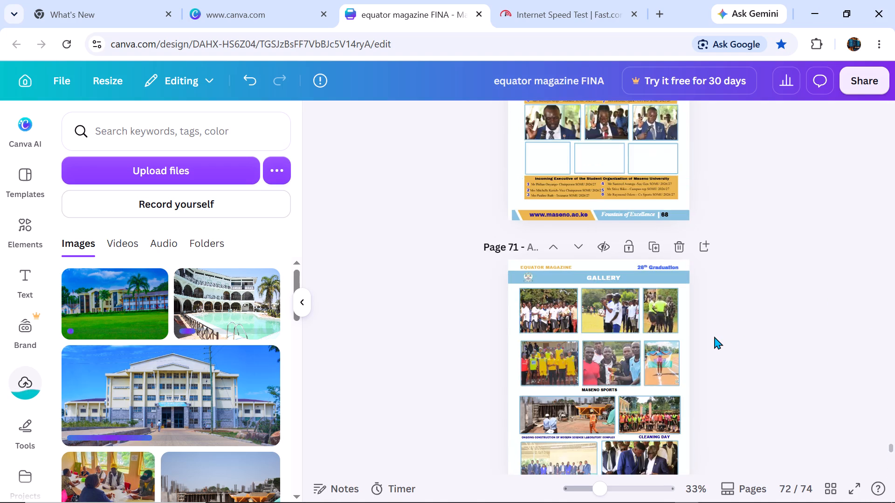
pyautogui.scroll(-2, 714, 336)
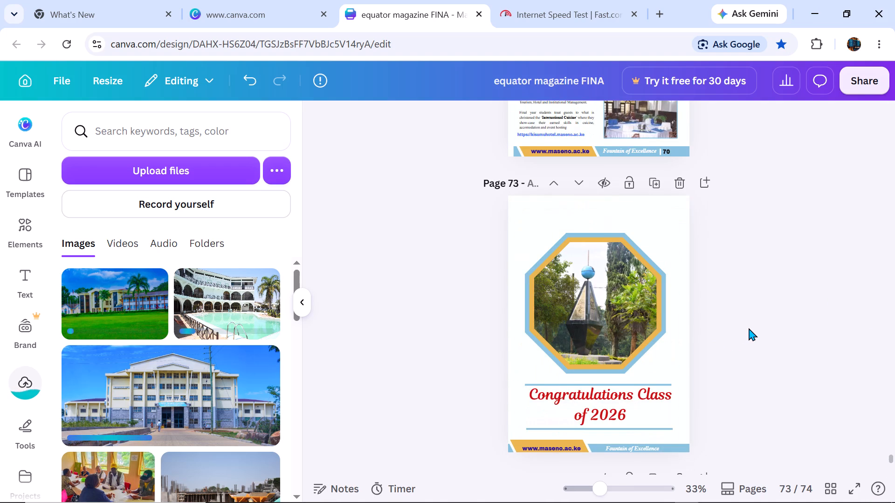
pyautogui.scroll(-7, 749, 328)
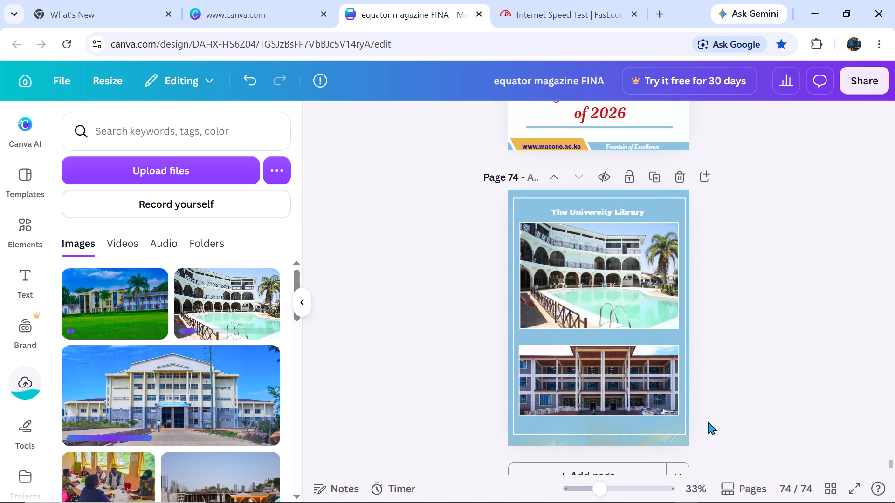
pyautogui.click(633, 379)
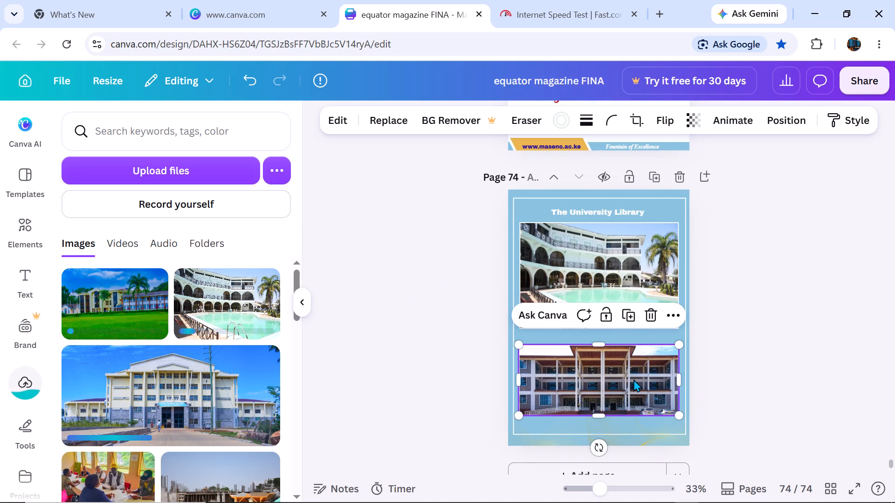
pyautogui.click(334, 123)
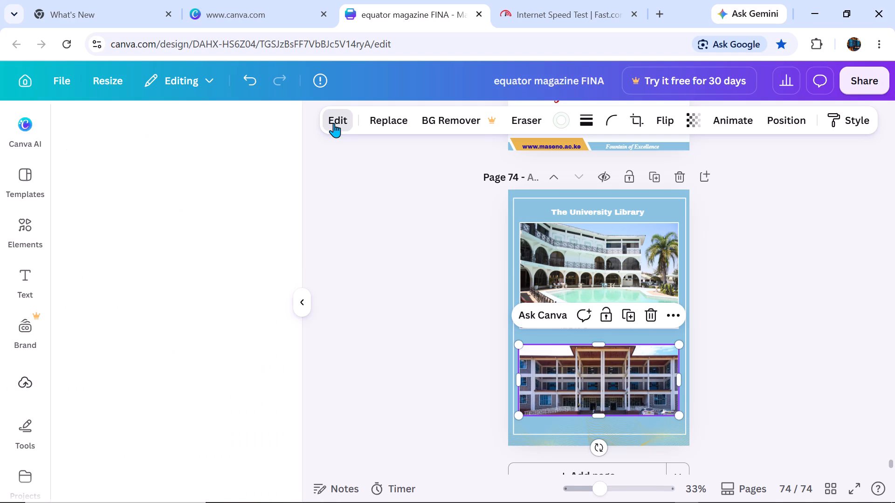
pyautogui.click(84, 273)
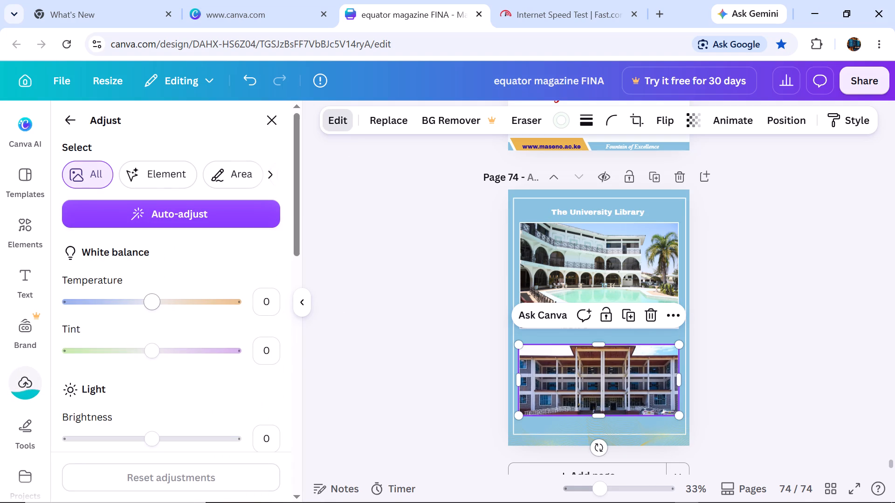
pyautogui.moveTo(155, 305); pyautogui.dragTo(138, 305)
# Raise the brightness of the lower building photo on page 74 to 73.
pyautogui.scroll(-2, 138, 305)
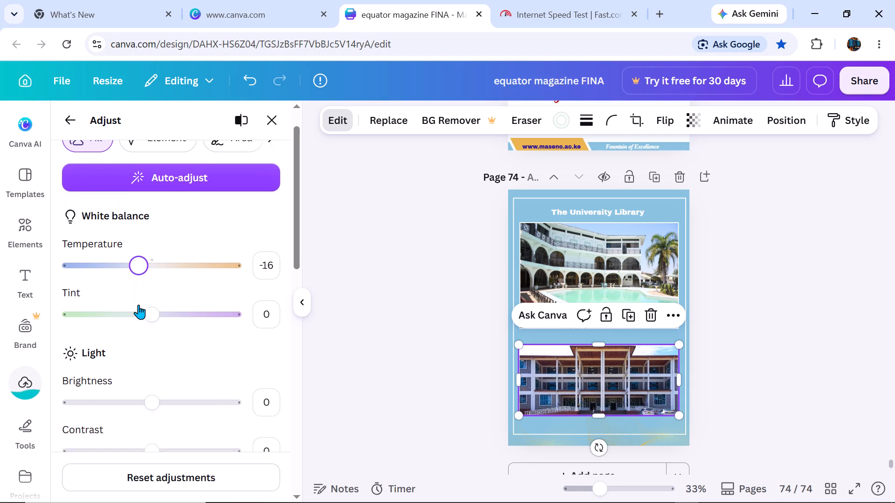
pyautogui.scroll(-1, 138, 305)
pyautogui.moveTo(153, 343); pyautogui.dragTo(173, 343)
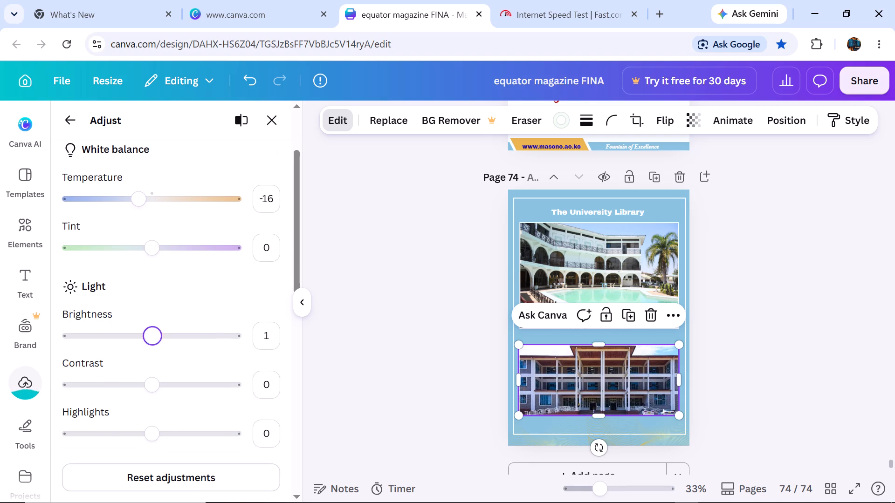
pyautogui.moveTo(173, 343); pyautogui.dragTo(221, 343)
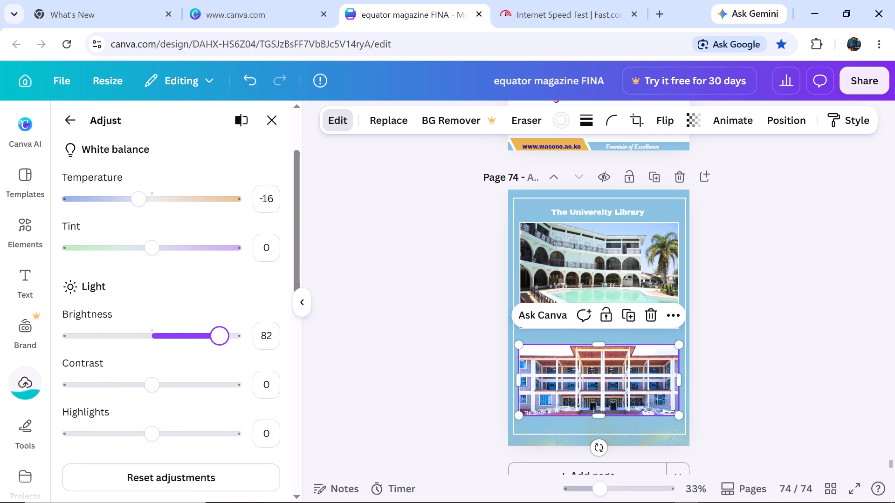
pyautogui.moveTo(221, 343); pyautogui.dragTo(213, 342)
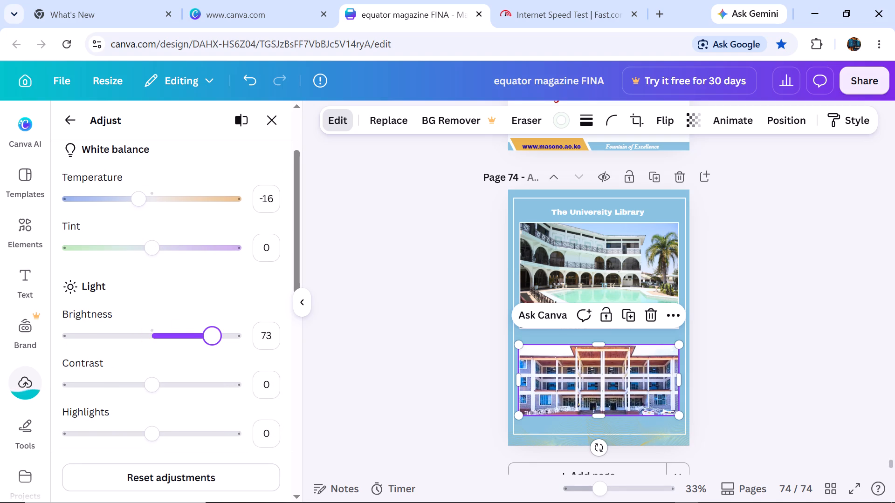
# Raise the vibrance of the lower building photo on page 74 to 70.
pyautogui.scroll(-6, 213, 342)
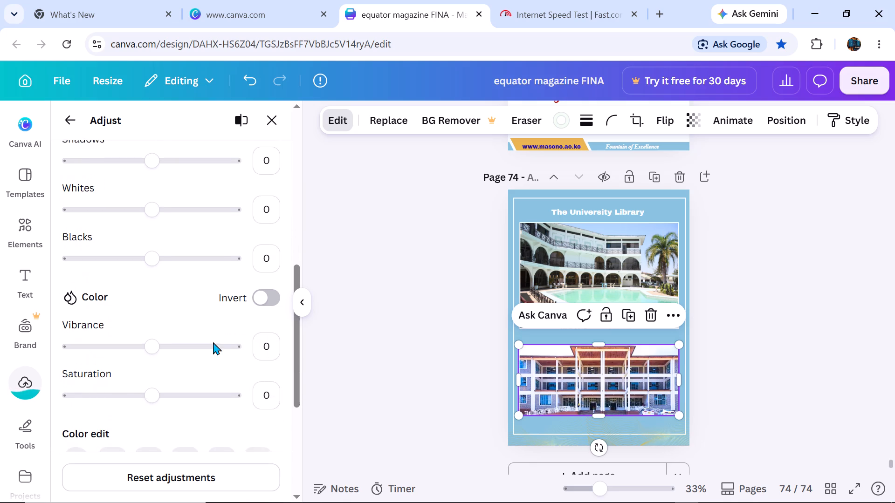
pyautogui.moveTo(153, 346); pyautogui.dragTo(184, 346)
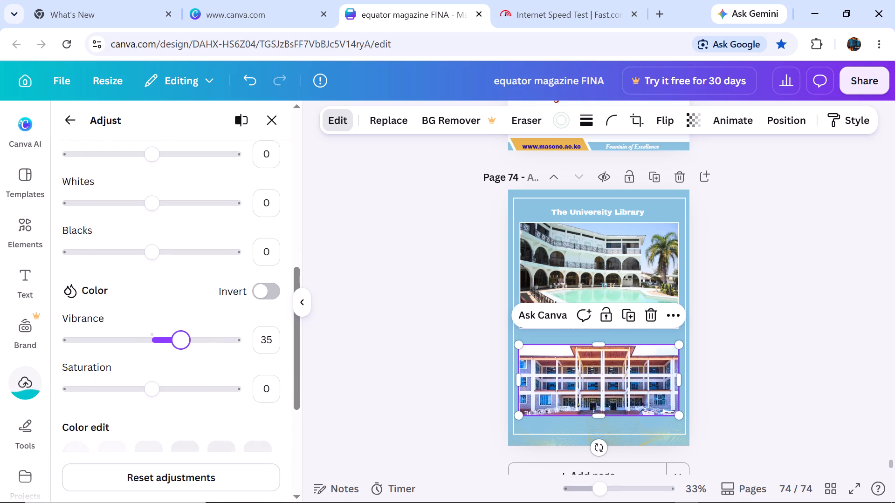
pyautogui.moveTo(184, 346); pyautogui.dragTo(213, 346)
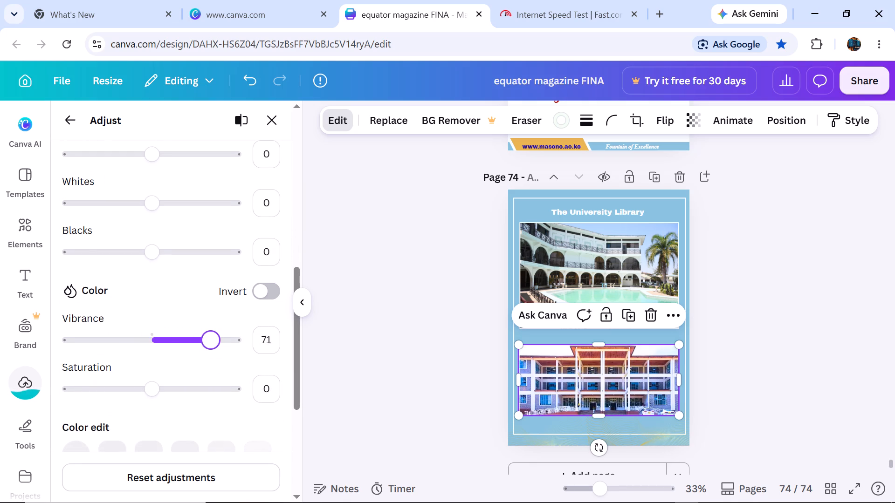
pyautogui.moveTo(213, 346); pyautogui.dragTo(210, 346)
# Move The University Library caption on page 74 into the gap between the pool photo and the lower building photo.
pyautogui.moveTo(625, 209); pyautogui.dragTo(615, 333)
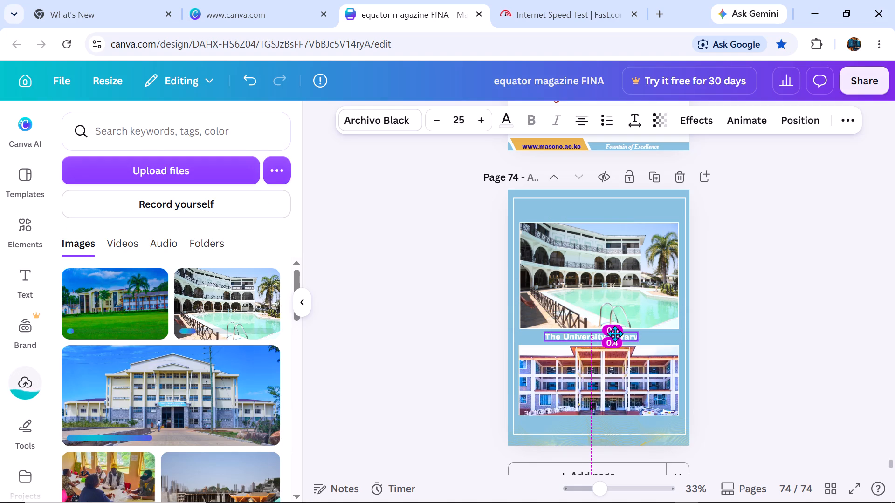
pyautogui.moveTo(615, 333); pyautogui.dragTo(615, 334)
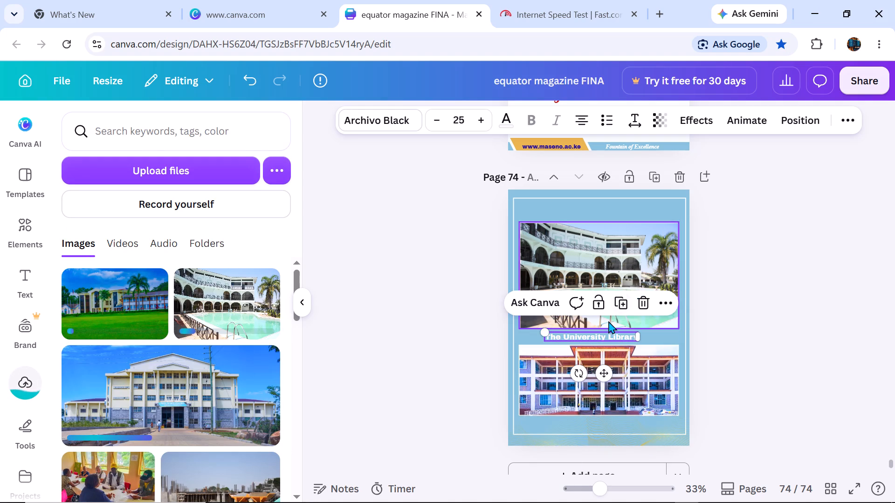
# Duplicate The University Library caption and place the copy above the pool photo on page 74.
pyautogui.click(619, 303)
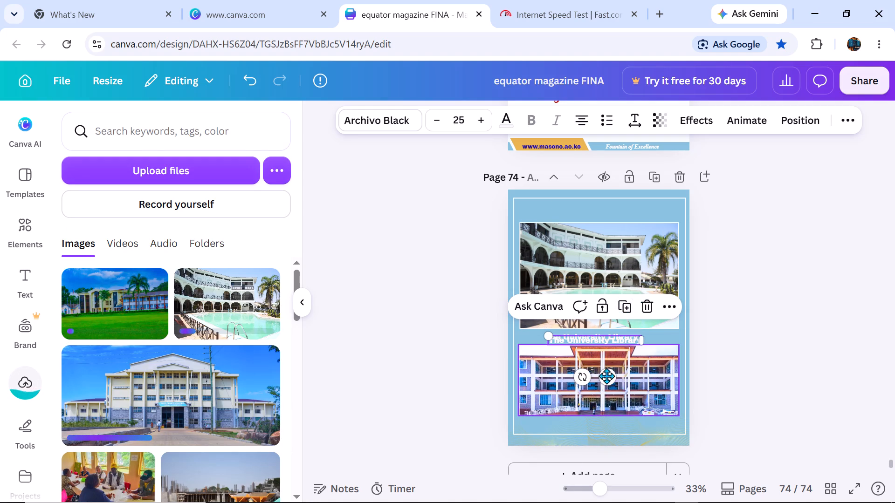
pyautogui.moveTo(609, 372); pyautogui.dragTo(600, 243)
# Replace the text of the caption above the pool photo with "The Kisumu Hotel - Maseno University".
pyautogui.doubleClick(595, 209)
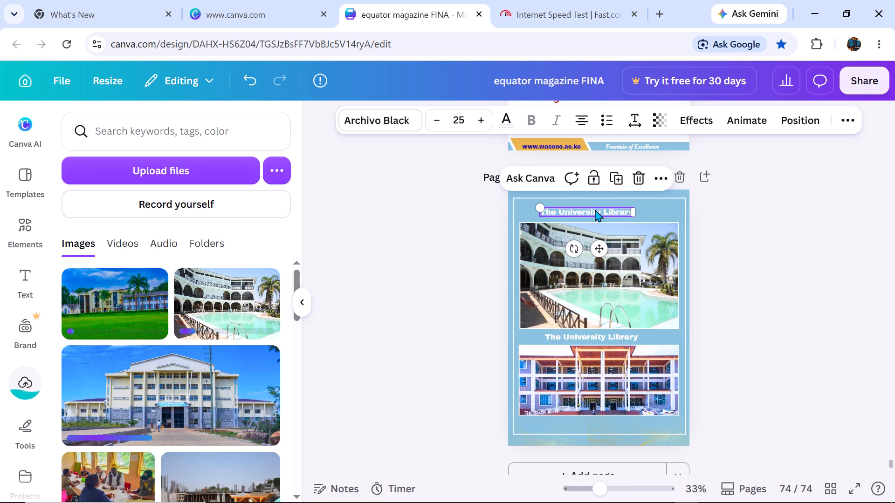
pyautogui.hotkey('ctrl', 'a')
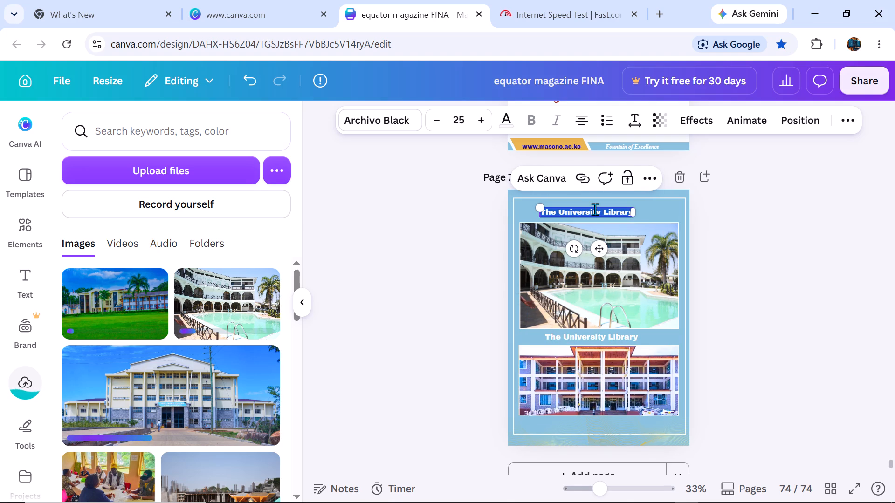
pyautogui.hotkey('shift', 't')
pyautogui.write('he')
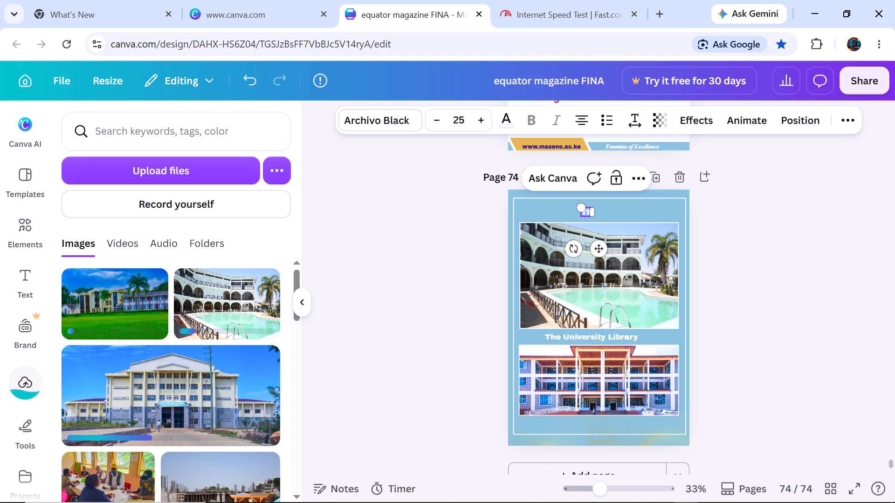
pyautogui.press('space')
pyautogui.write('Kisumu Hotel')
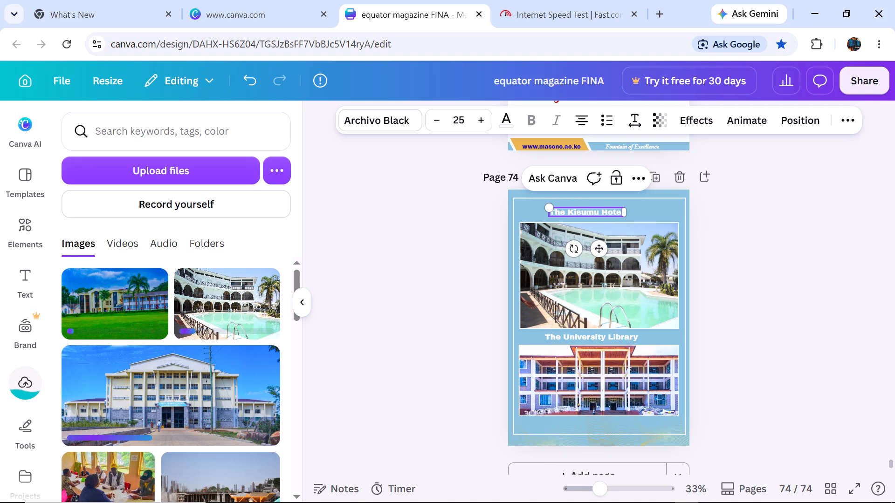
pyautogui.press('space')
pyautogui.write('-')
pyautogui.press('space')
pyautogui.write('Maseni')
pyautogui.press('BackSpace')
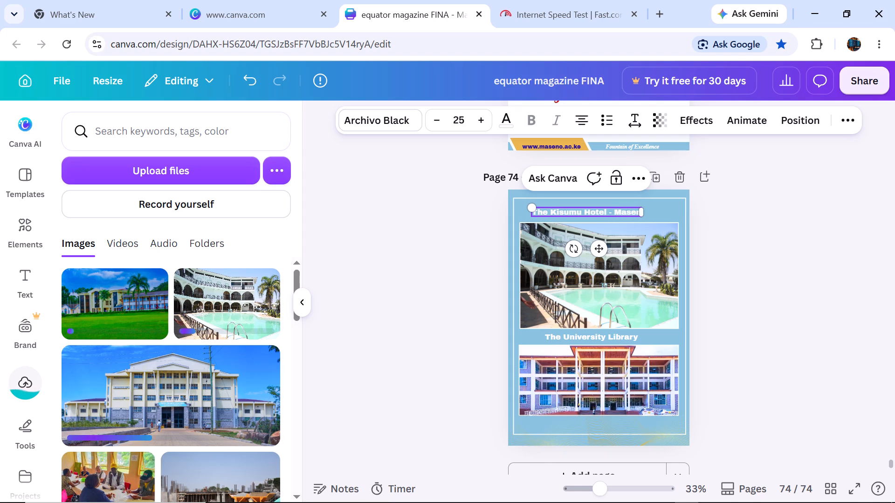
pyautogui.write('o uiversity')
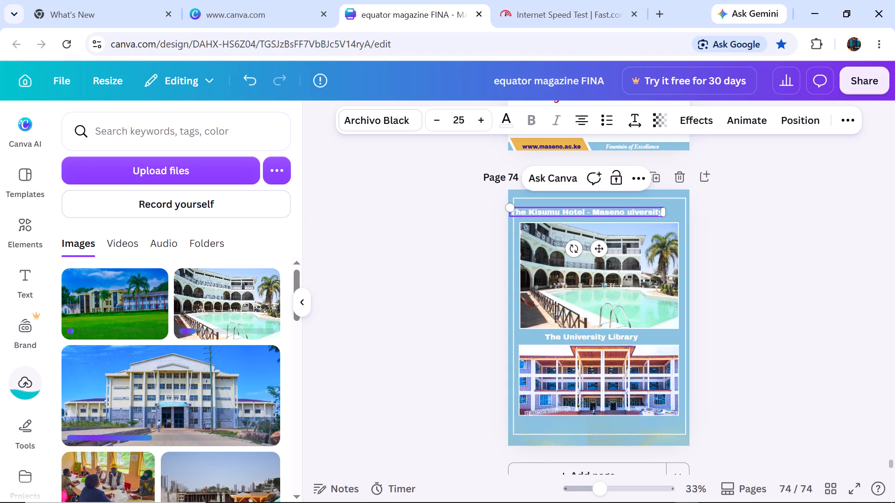
pyautogui.click(632, 211)
pyautogui.press('n')
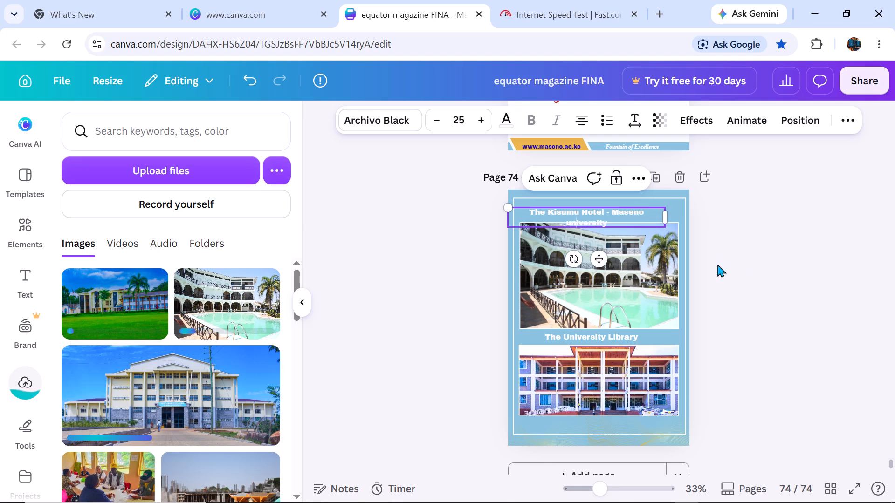
pyautogui.press('Left')
pyautogui.press('Left')
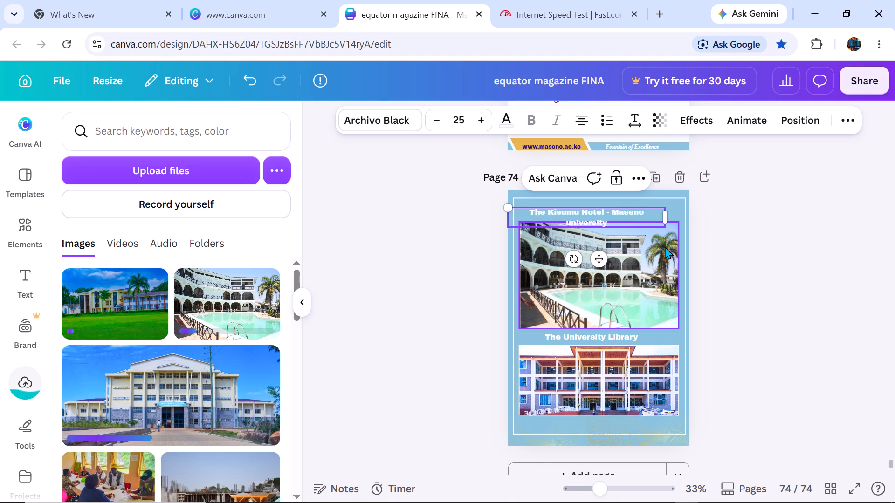
pyautogui.press('Right')
pyautogui.press('BackSpace')
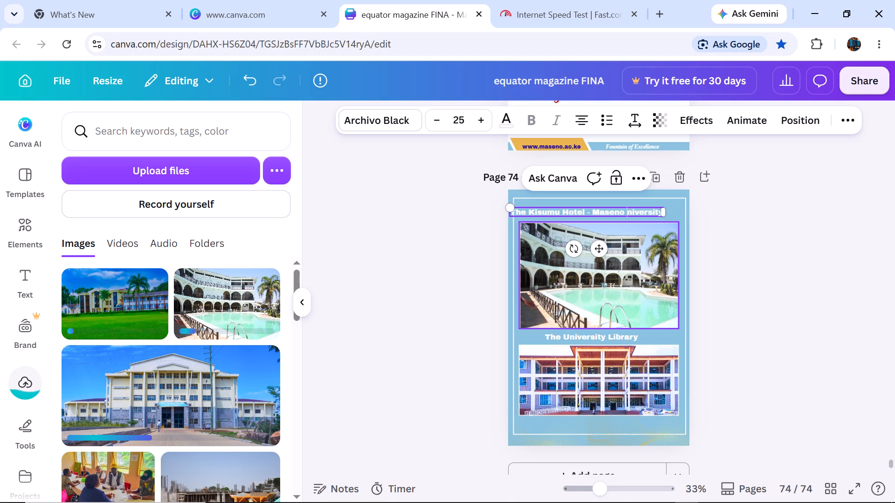
pyautogui.hotkey('shift', 'u')
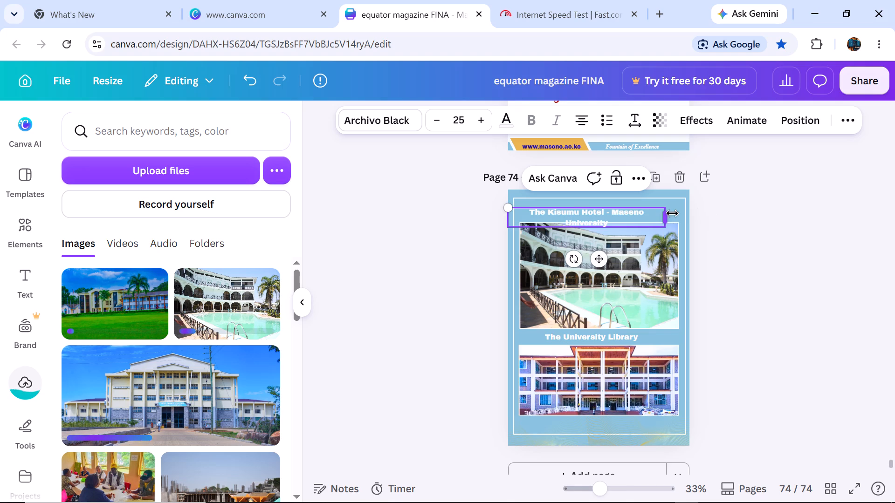
# Widen the Kisumu Hotel caption's text box to about 19.8 so the text fits on one line.
pyautogui.moveTo(668, 215); pyautogui.dragTo(684, 215)
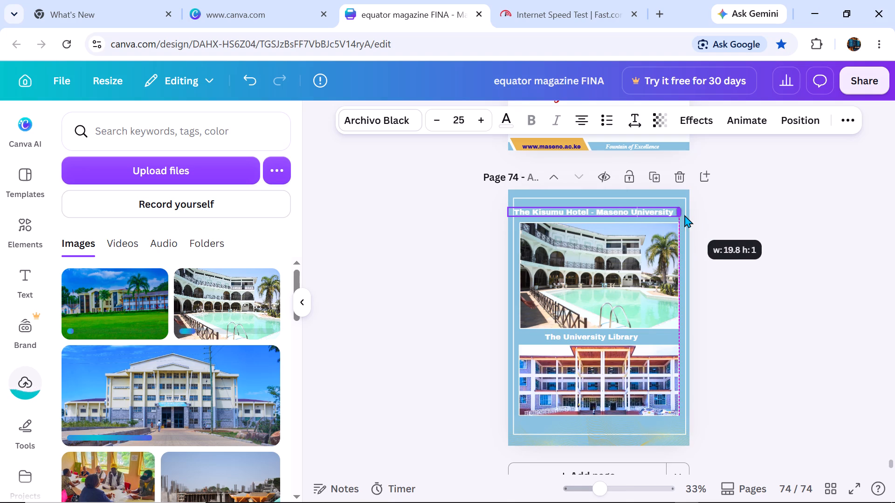
pyautogui.moveTo(684, 215); pyautogui.dragTo(683, 214)
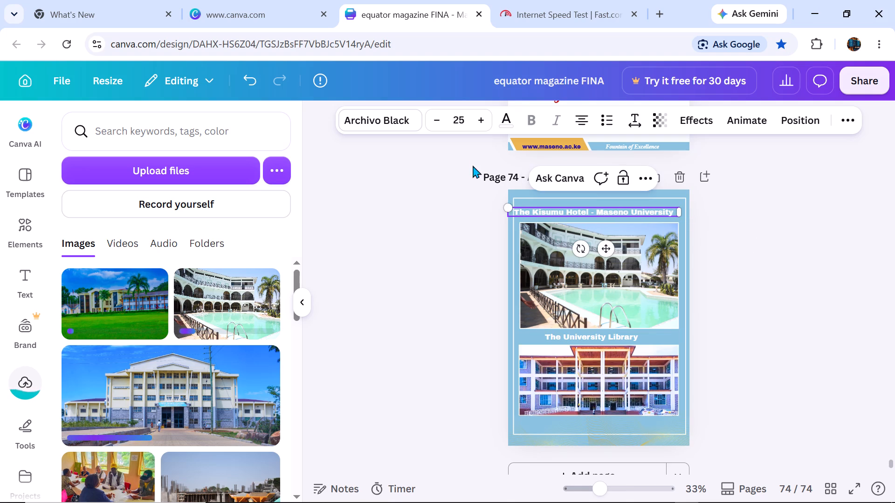
# Delete the word "The" from the start of the caption, leaving "Kisumu Hotel - Maseno University".
pyautogui.click(533, 213)
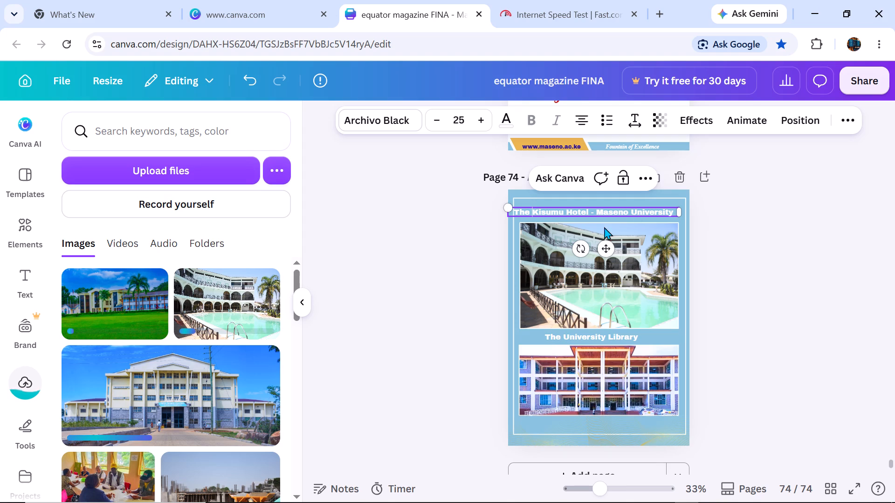
pyautogui.press('BackSpace')
pyautogui.press('BackSpace')
pyautogui.press('BackSpace')
pyautogui.press('BackSpace')
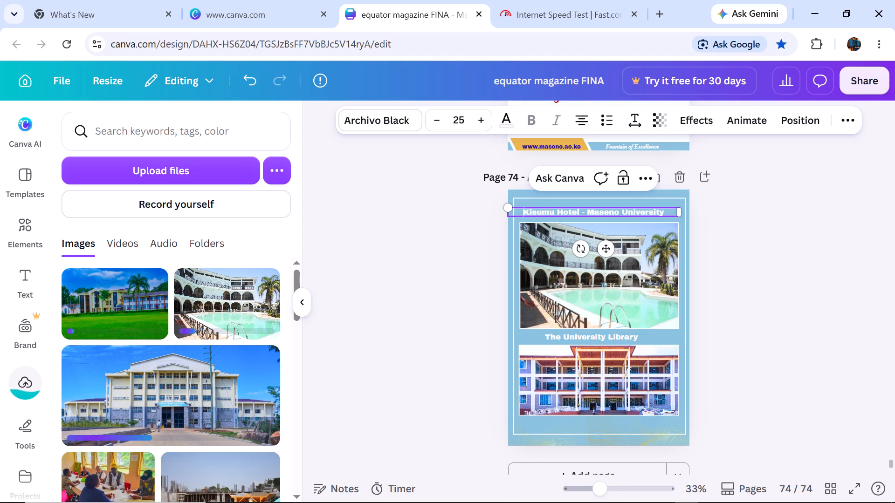
pyautogui.click(757, 298)
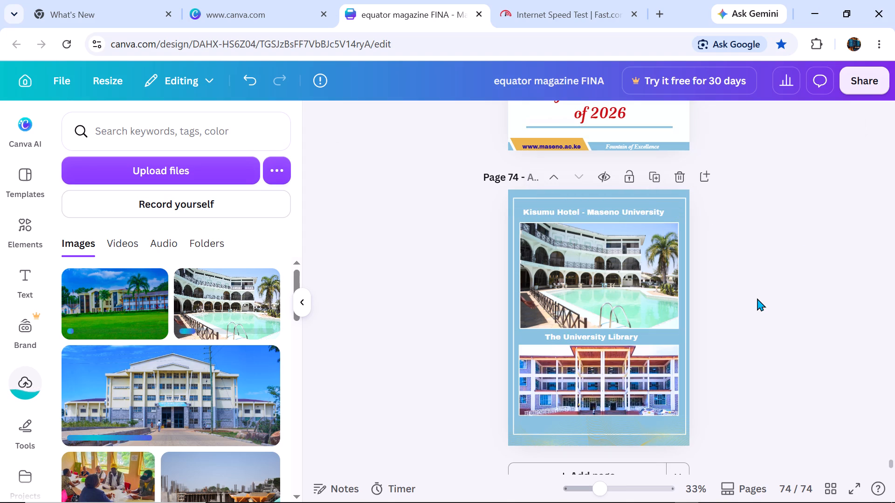
# Nudge the Kisumu Hotel - Maseno University caption slightly to the right, centring it over the pool photo.
pyautogui.click(587, 213)
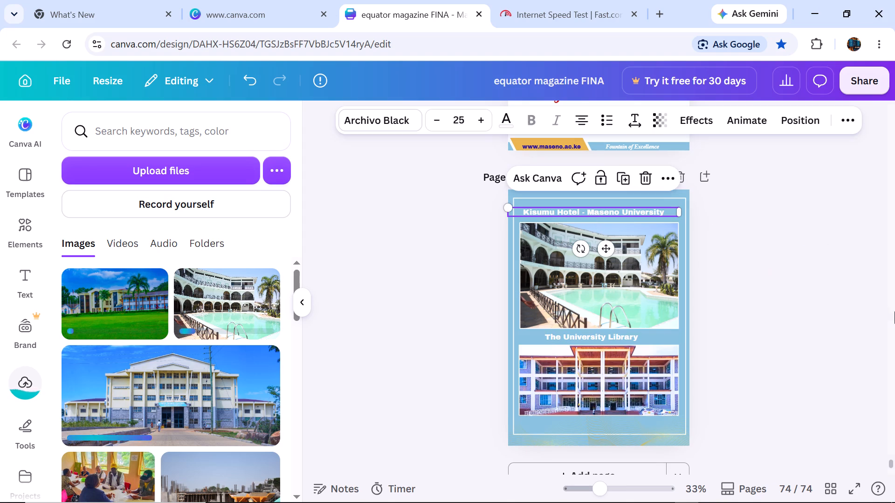
pyautogui.press('Right')
pyautogui.press('Right')
pyautogui.press('Right')
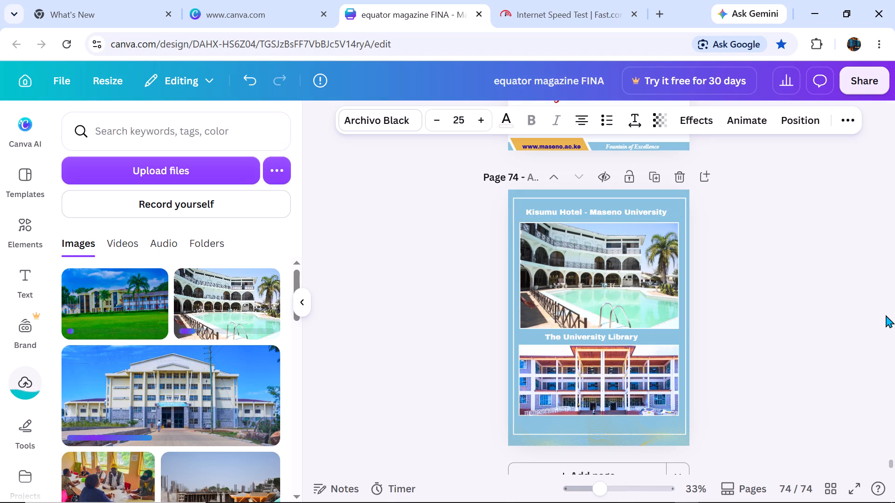
# Nudge The University Library caption on page 74 slightly down, away from the pool photo.
pyautogui.click(605, 338)
pyautogui.press('Down')
pyautogui.press('Down')
pyautogui.press('Down')
pyautogui.press('Down')
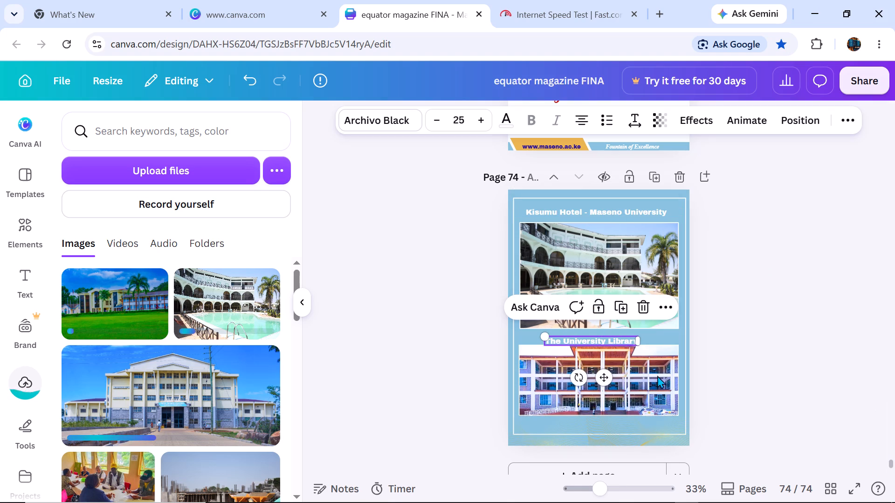
# Nudge the lower building photo on page 74 slightly down, away from The University Library caption.
pyautogui.click(637, 377)
pyautogui.press('Down')
pyautogui.press('Down')
pyautogui.press('Down')
pyautogui.press('Down')
pyautogui.press('Down')
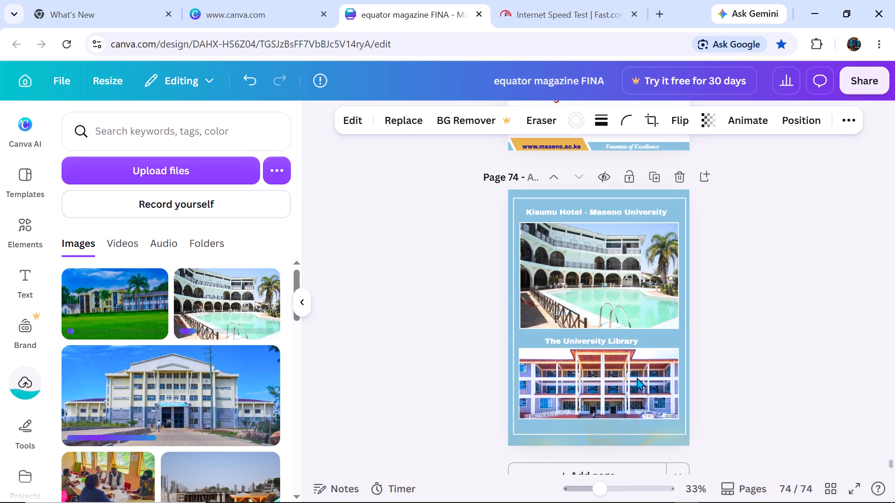
pyautogui.click(776, 365)
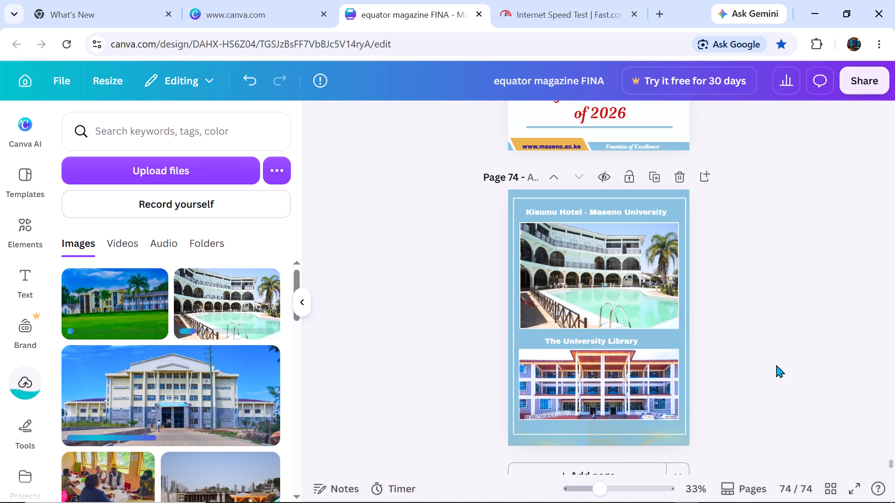
# Look back through the final pages of the magazine, from page 74 up to the Campuses page, page 69.
pyautogui.scroll(1, 776, 365)
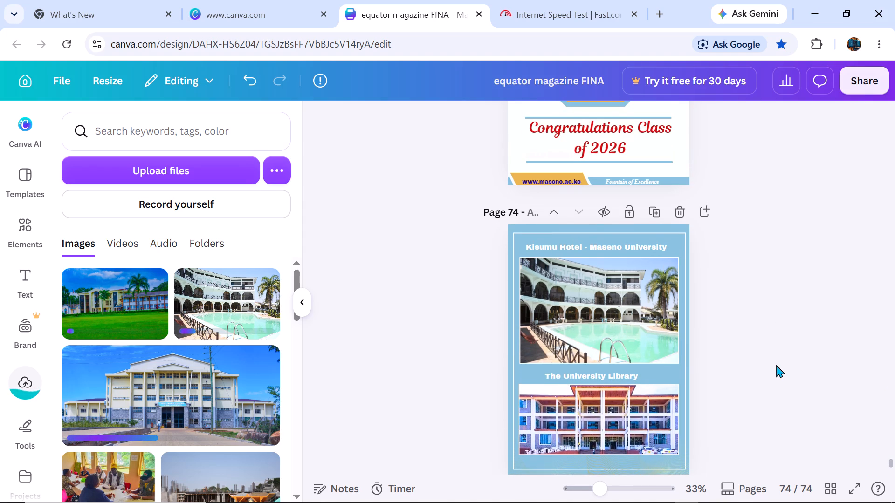
pyautogui.scroll(2, 776, 365)
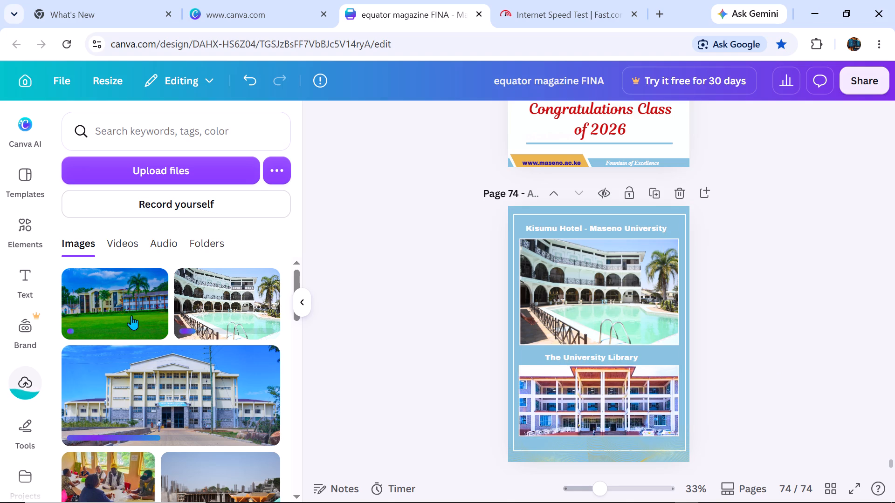
pyautogui.scroll(4, 733, 340)
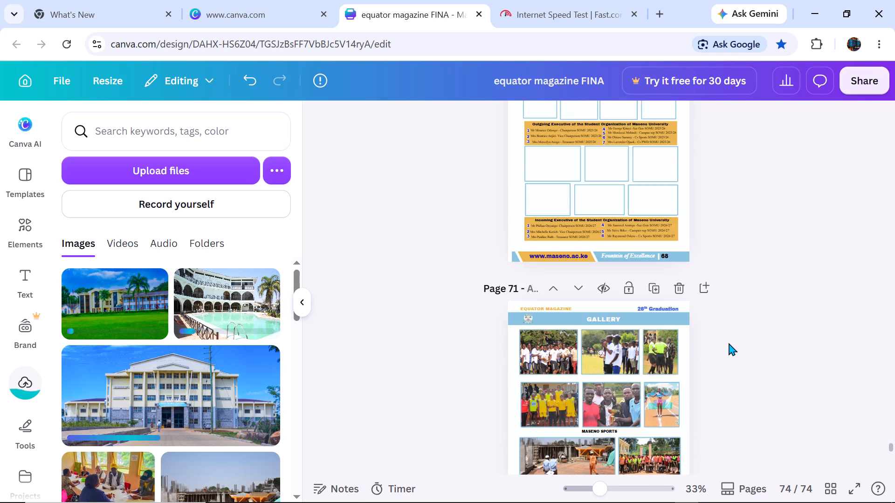
pyautogui.scroll(1, 729, 343)
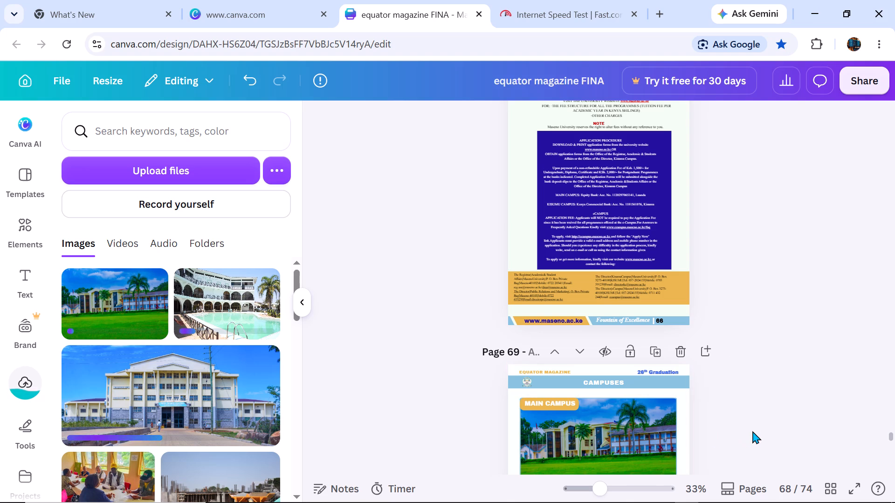
pyautogui.scroll(-1, 752, 431)
pyautogui.scroll(1, 752, 431)
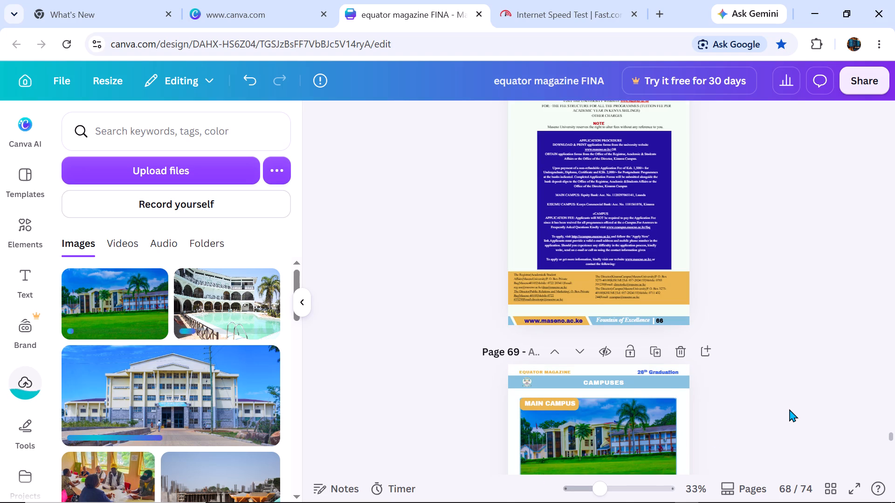
pyautogui.scroll(-3, 789, 409)
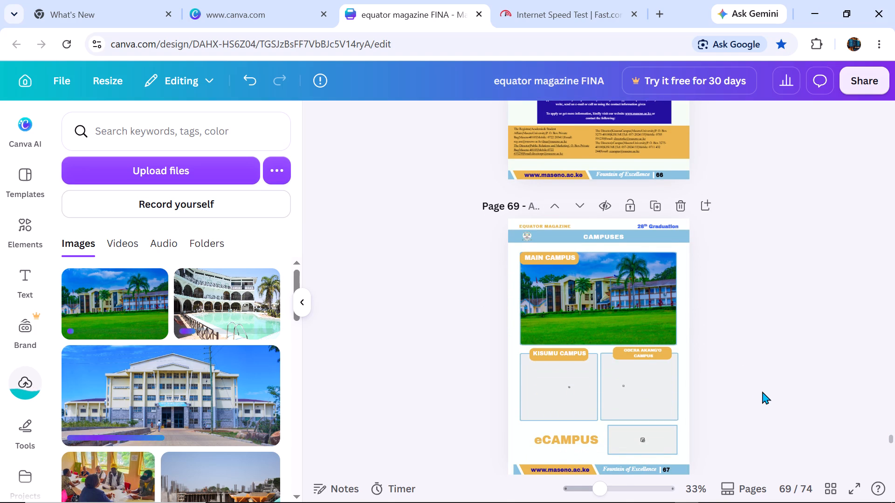
# Switch to Fast.com to check the internet speed, then return to the magazine design.
pyautogui.click(565, 6)
pyautogui.click(557, 287)
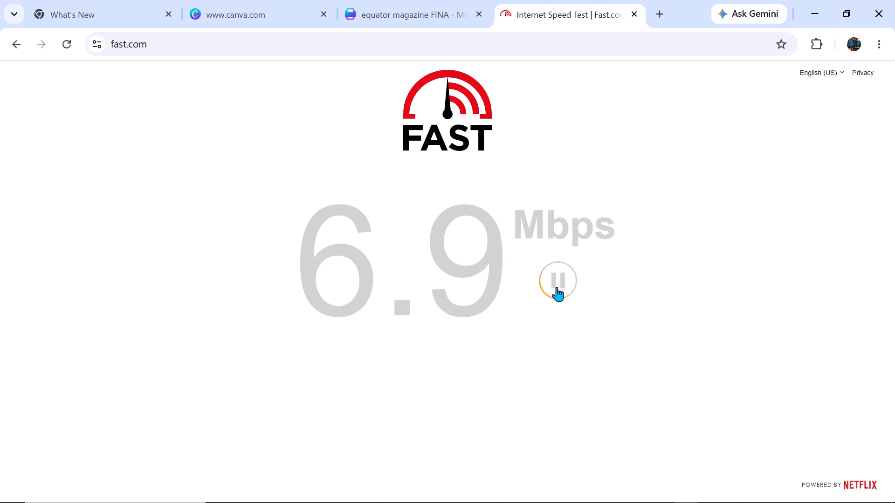
pyautogui.click(416, 10)
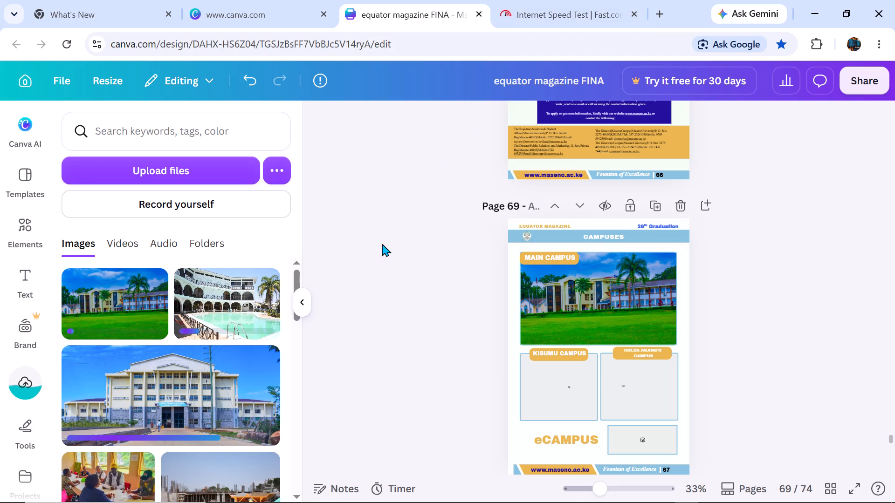
pyautogui.click(567, 20)
pyautogui.click(414, 12)
# Select the empty Kisumu Campus photo frame on page 69 and look through the uploaded images for a photo to fill it.
pyautogui.click(574, 378)
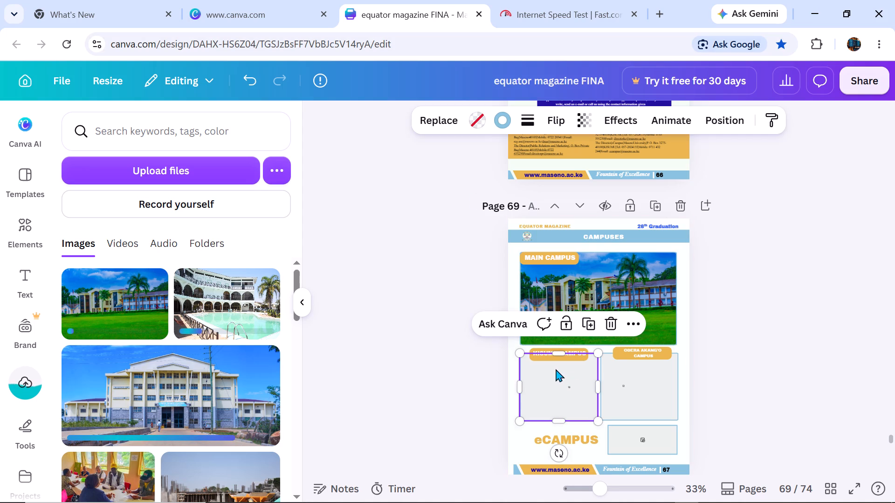
pyautogui.scroll(-5, 187, 342)
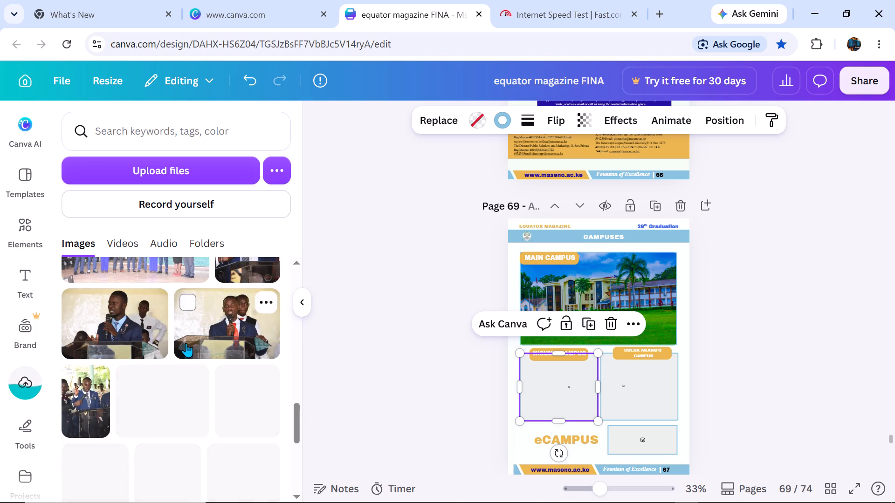
pyautogui.scroll(-17, 186, 343)
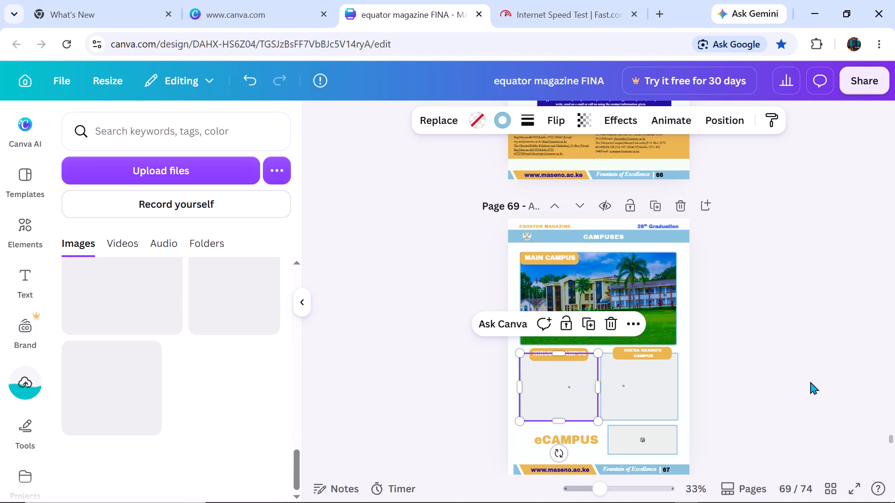
pyautogui.click(804, 380)
pyautogui.scroll(4, 776, 372)
pyautogui.scroll(-1, 776, 372)
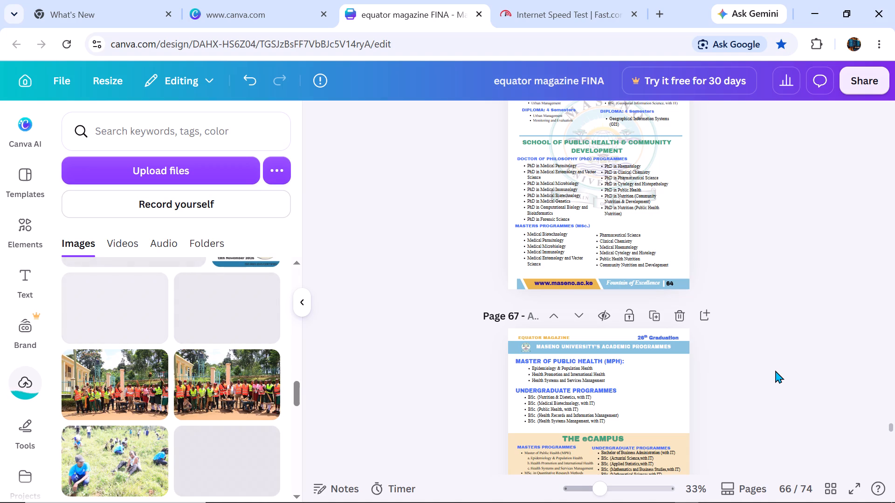
pyautogui.scroll(3, 765, 365)
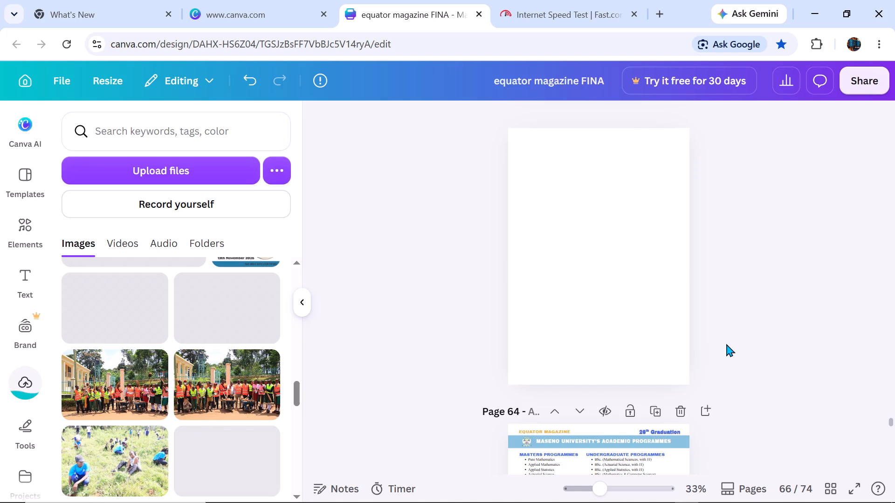
pyautogui.scroll(5, 726, 344)
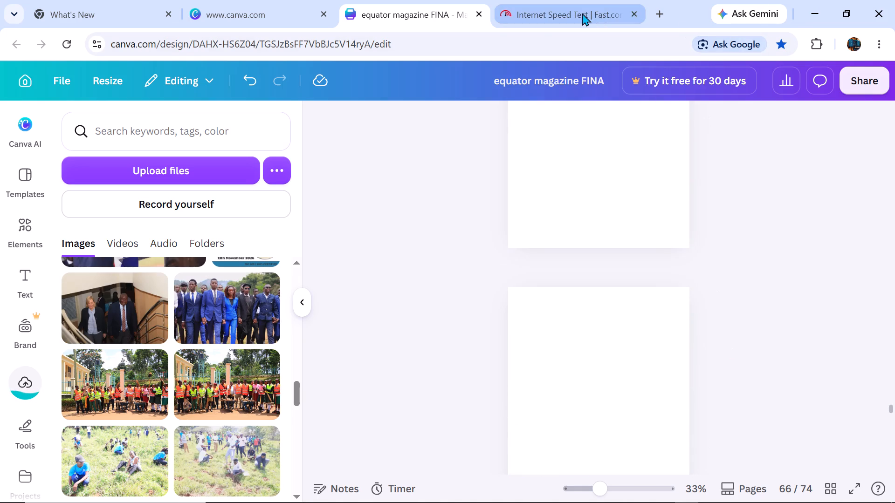
pyautogui.click(582, 13)
pyautogui.click(382, 6)
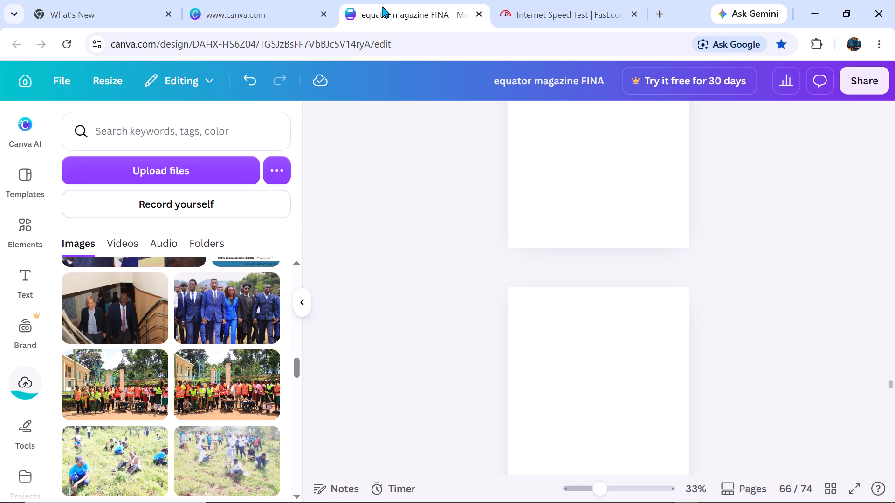
pyautogui.scroll(4, 880, 252)
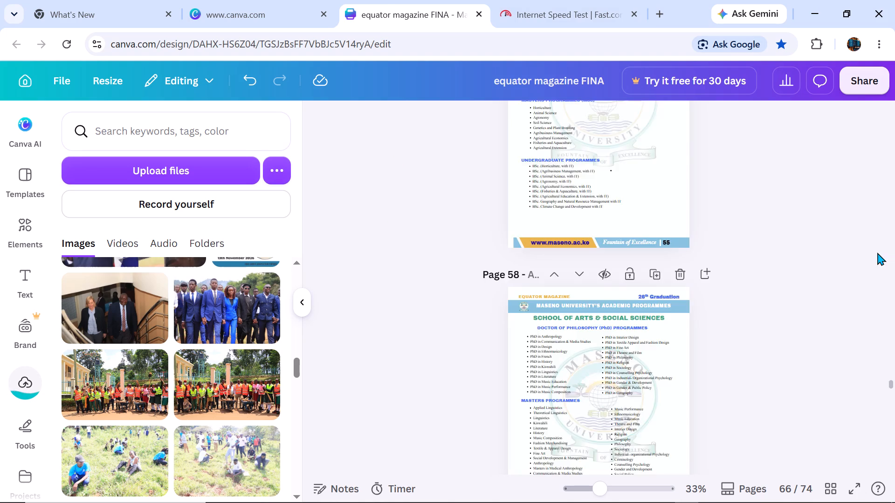
pyautogui.scroll(2, 697, 280)
pyautogui.scroll(2, 97, 323)
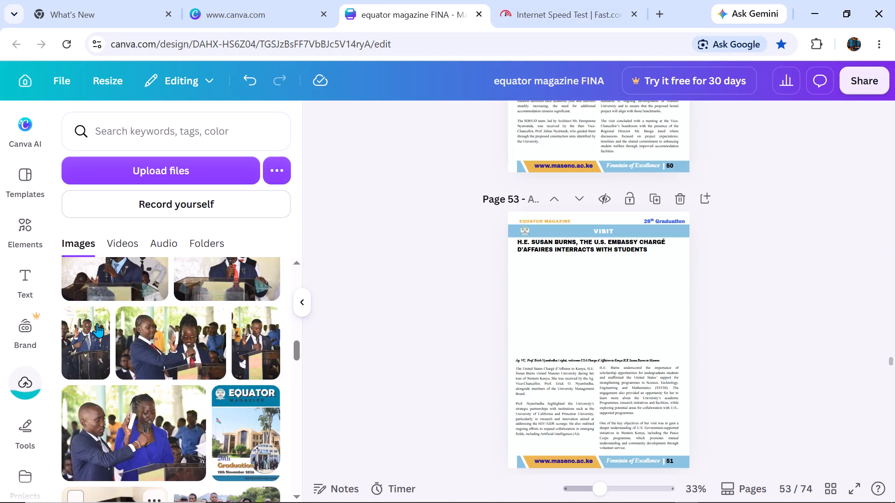
pyautogui.scroll(6, 97, 323)
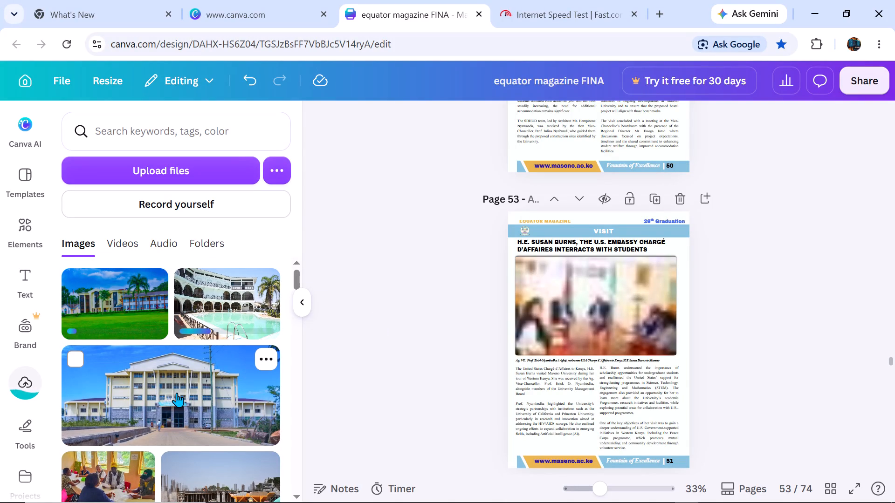
# Switch to Fast.com and rerun the internet speed test, then return to the magazine design.
pyautogui.click(579, 0)
pyautogui.click(567, 284)
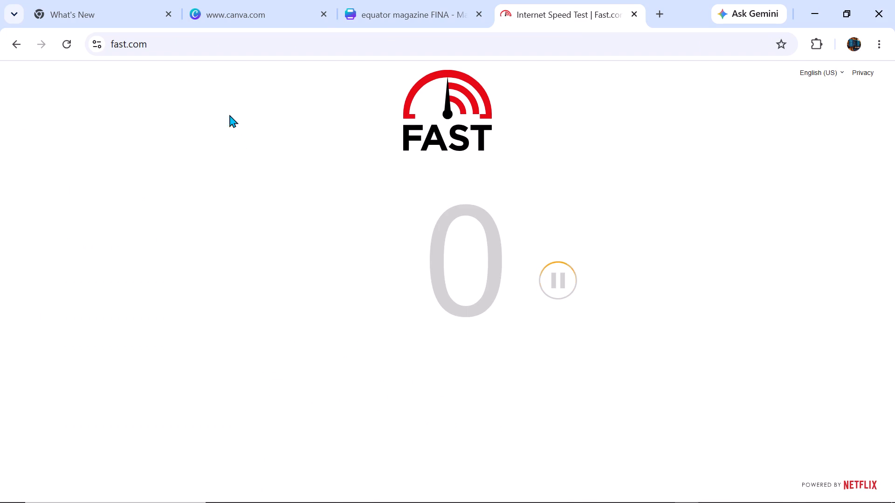
pyautogui.click(386, 9)
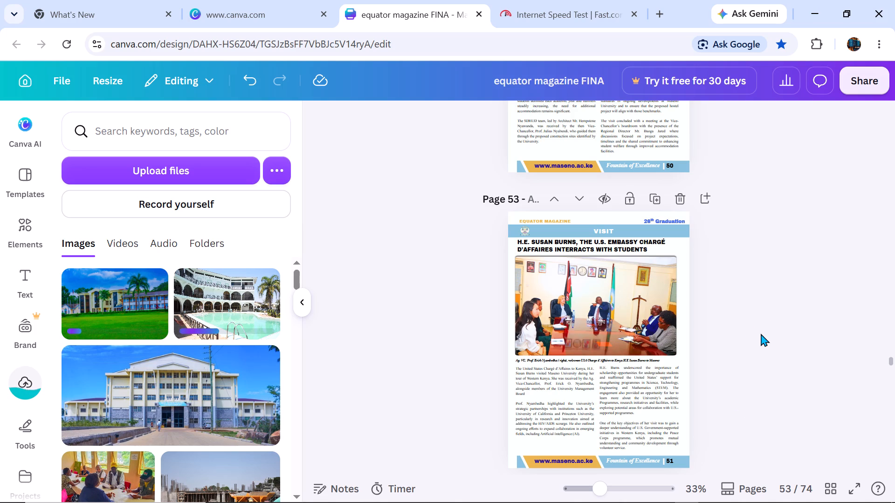
# Look back through the magazine from page 53 up to the Vice-Chancellor's Address on page 15, examining the photos and layout.
pyautogui.scroll(5, 723, 356)
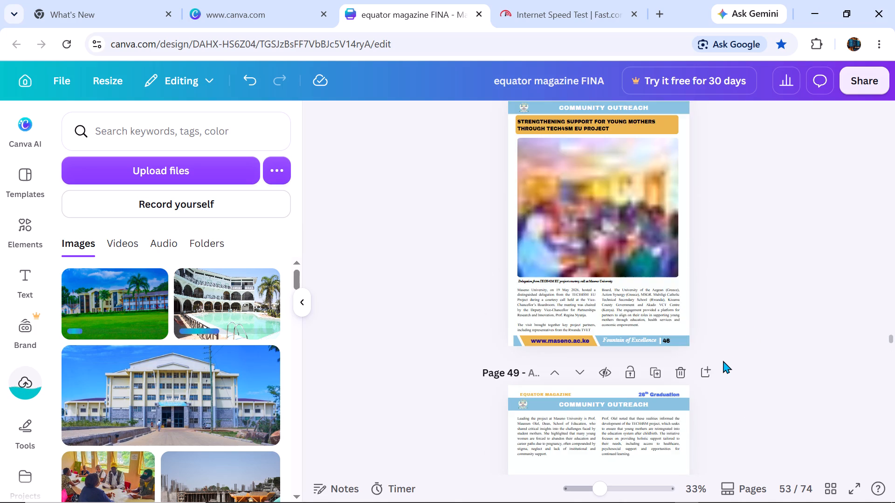
pyautogui.scroll(4, 723, 360)
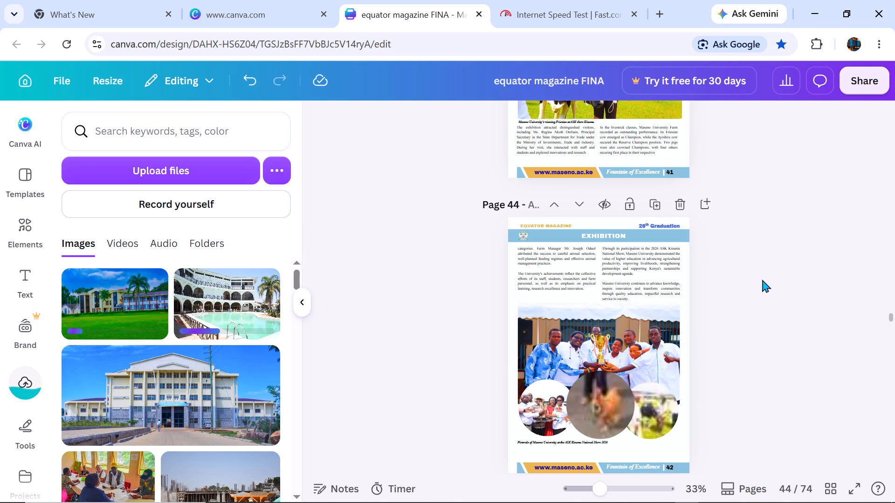
pyautogui.scroll(8, 758, 291)
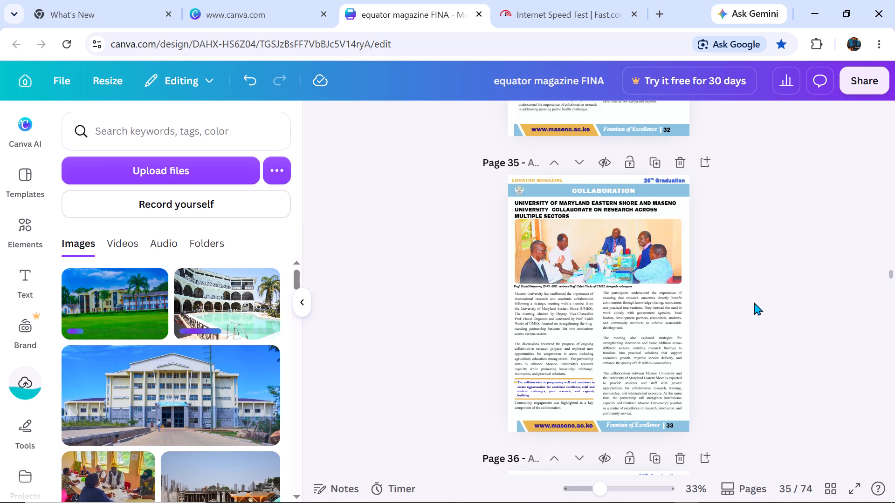
pyautogui.scroll(5, 754, 302)
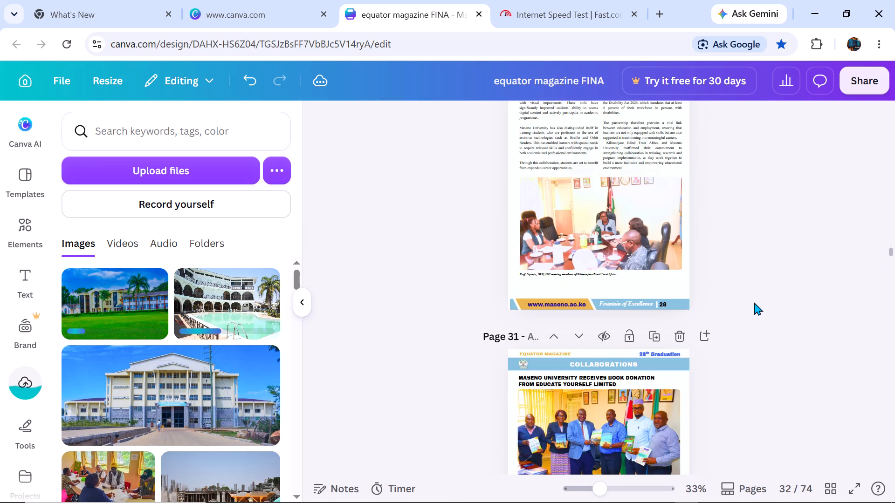
pyautogui.scroll(4, 754, 302)
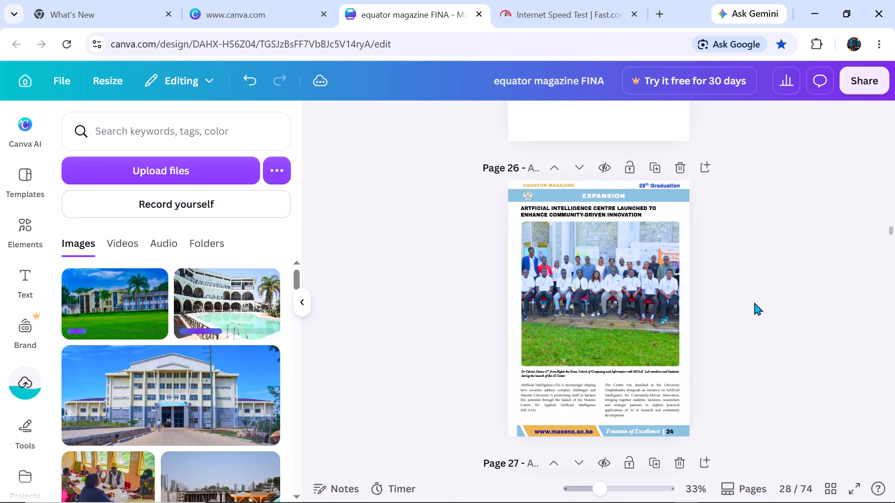
pyautogui.scroll(3, 754, 302)
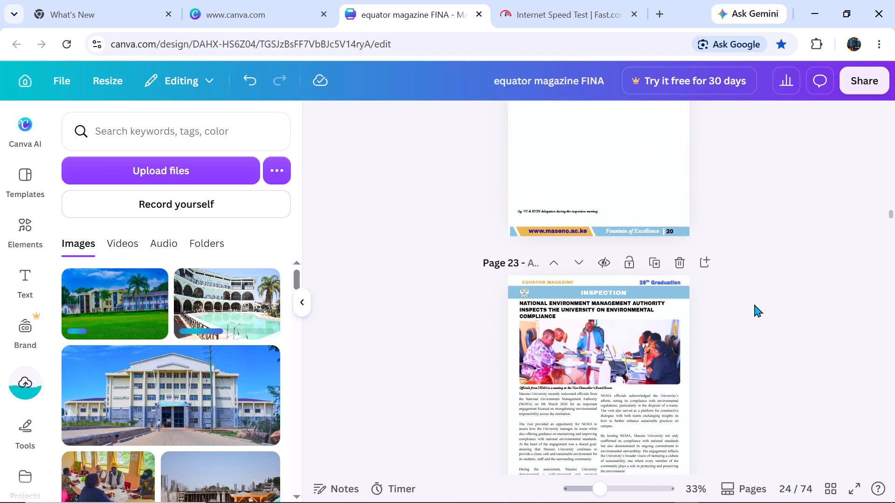
pyautogui.scroll(3, 754, 304)
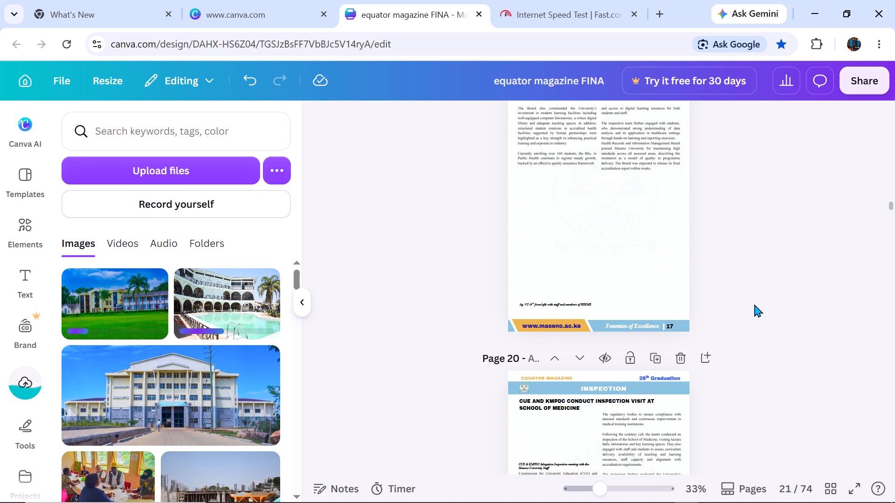
pyautogui.scroll(3, 754, 304)
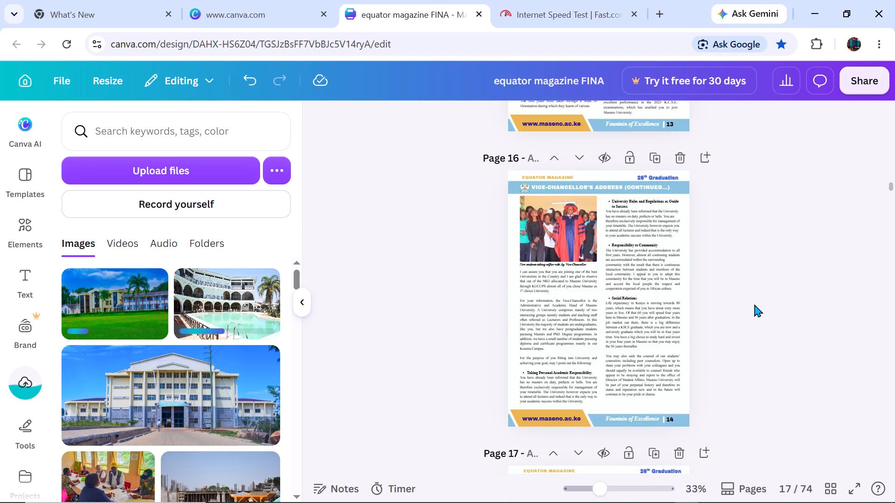
pyautogui.scroll(2, 754, 304)
# Look forward from the Vice-Chancellor's Address to the Kilimanjaro Blind Trust Africa article on page 29, examining the photos and layout.
pyautogui.scroll(-5, 754, 304)
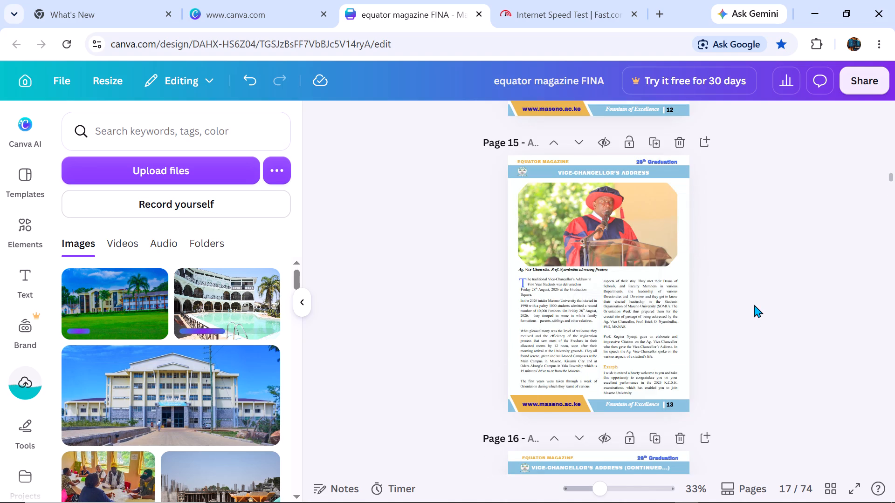
pyautogui.scroll(-5, 754, 305)
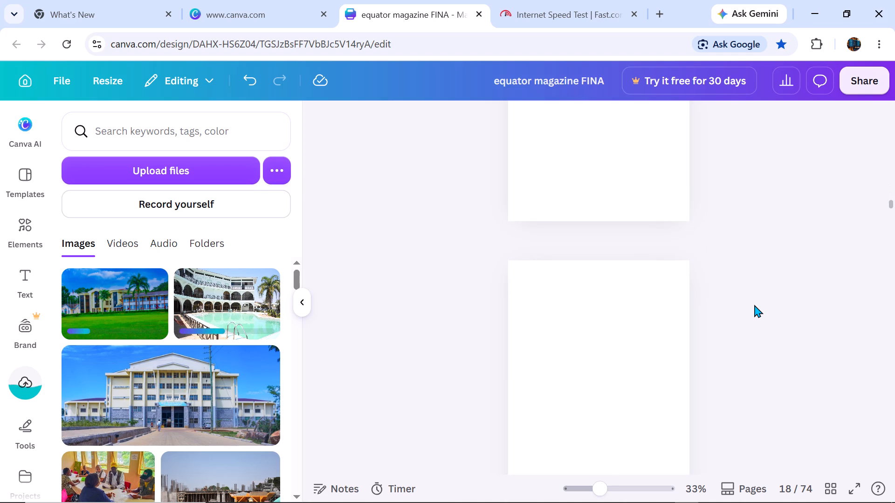
pyautogui.scroll(-1, 753, 304)
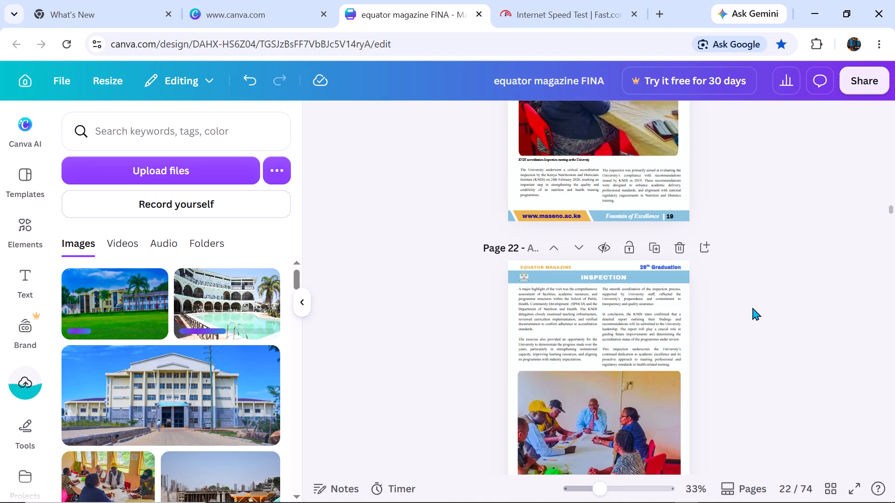
pyautogui.scroll(-4, 752, 307)
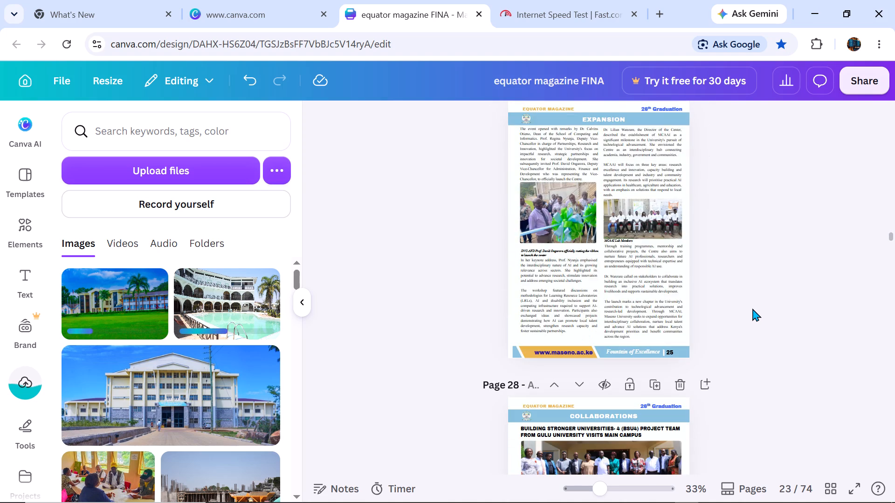
pyautogui.scroll(-2, 752, 308)
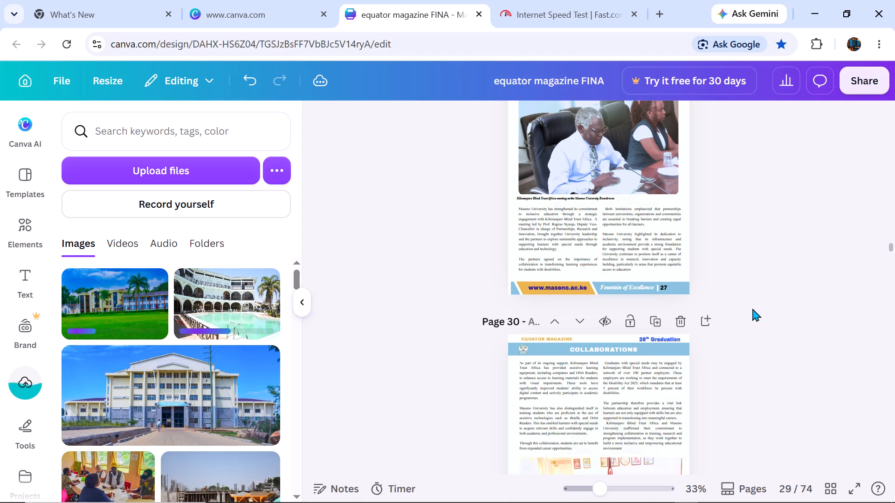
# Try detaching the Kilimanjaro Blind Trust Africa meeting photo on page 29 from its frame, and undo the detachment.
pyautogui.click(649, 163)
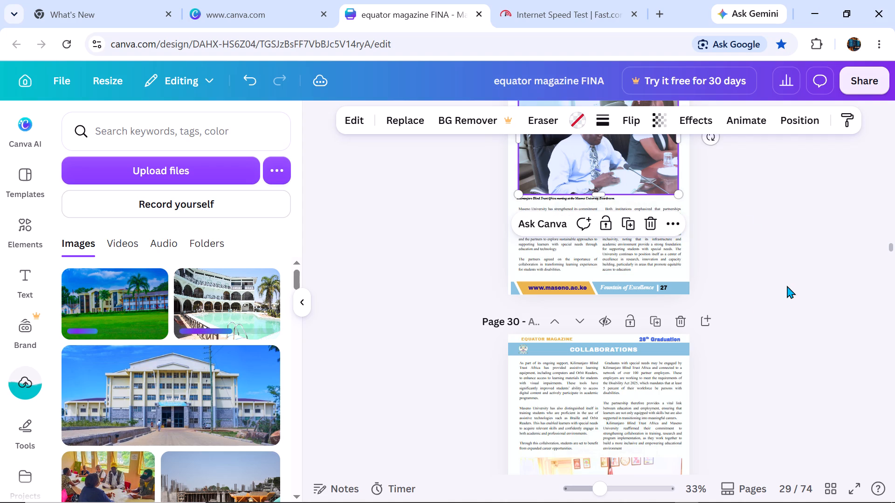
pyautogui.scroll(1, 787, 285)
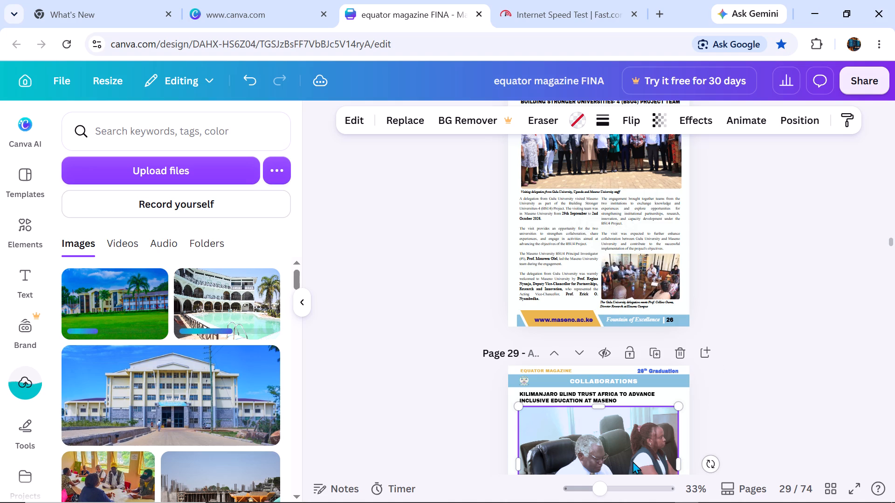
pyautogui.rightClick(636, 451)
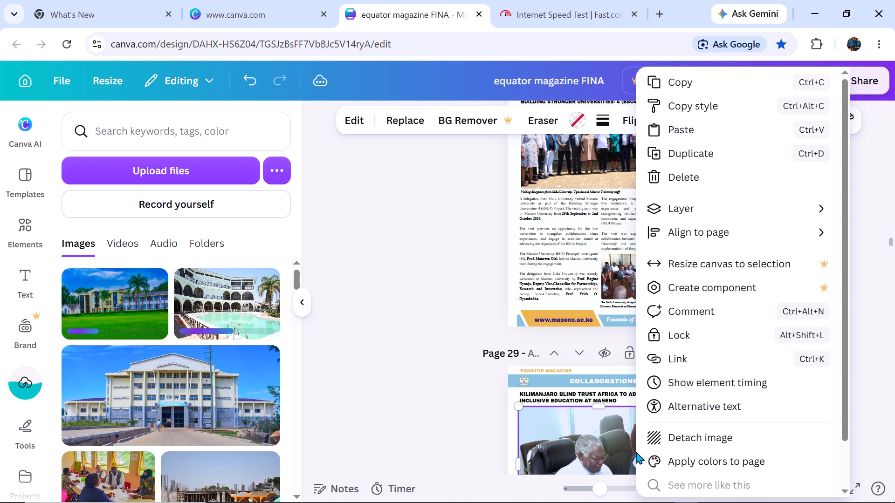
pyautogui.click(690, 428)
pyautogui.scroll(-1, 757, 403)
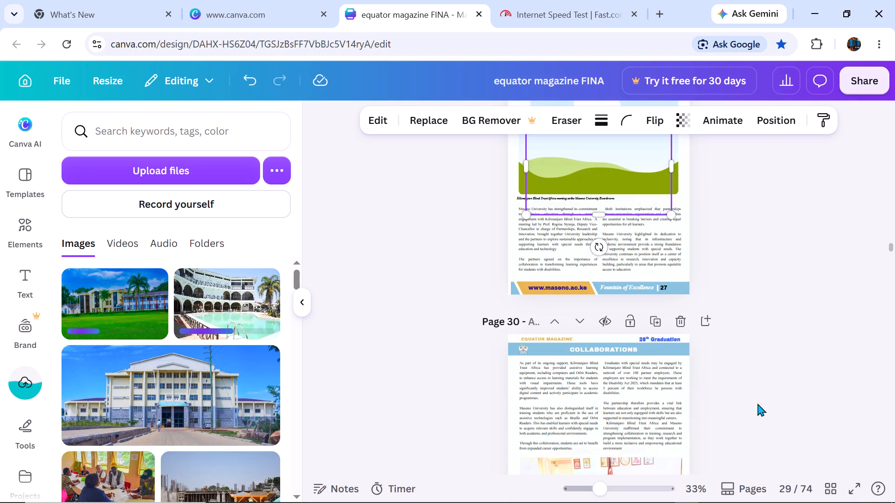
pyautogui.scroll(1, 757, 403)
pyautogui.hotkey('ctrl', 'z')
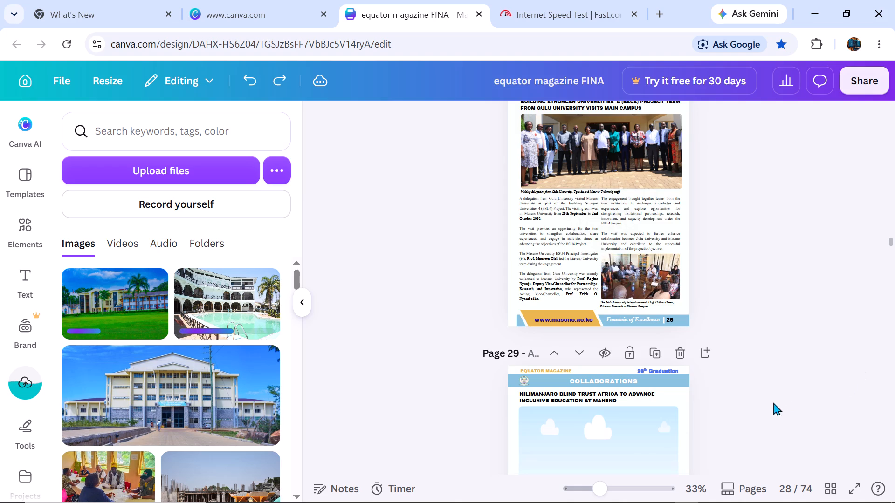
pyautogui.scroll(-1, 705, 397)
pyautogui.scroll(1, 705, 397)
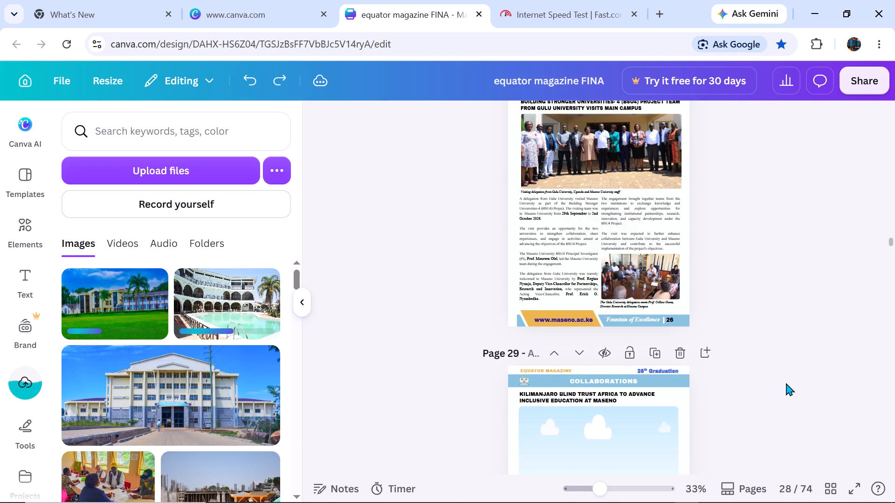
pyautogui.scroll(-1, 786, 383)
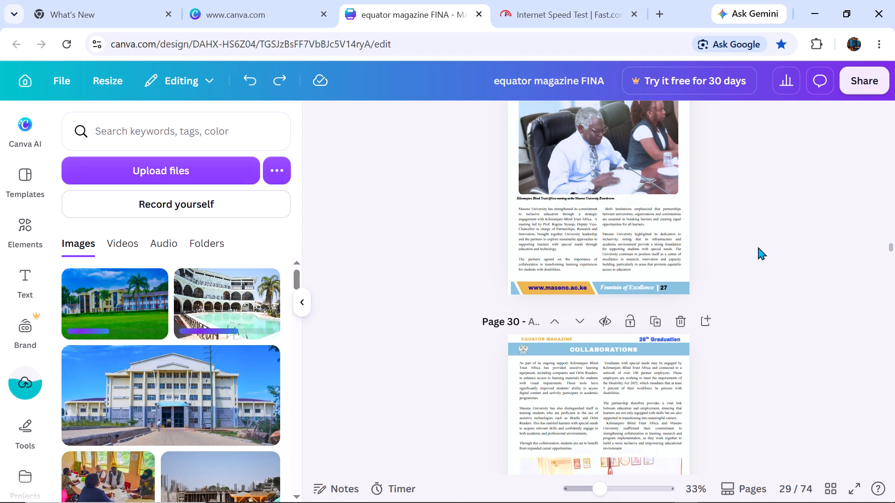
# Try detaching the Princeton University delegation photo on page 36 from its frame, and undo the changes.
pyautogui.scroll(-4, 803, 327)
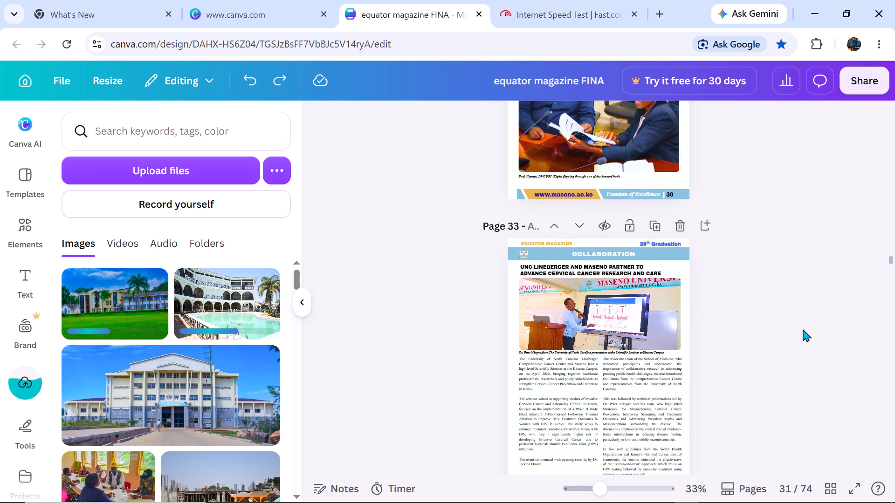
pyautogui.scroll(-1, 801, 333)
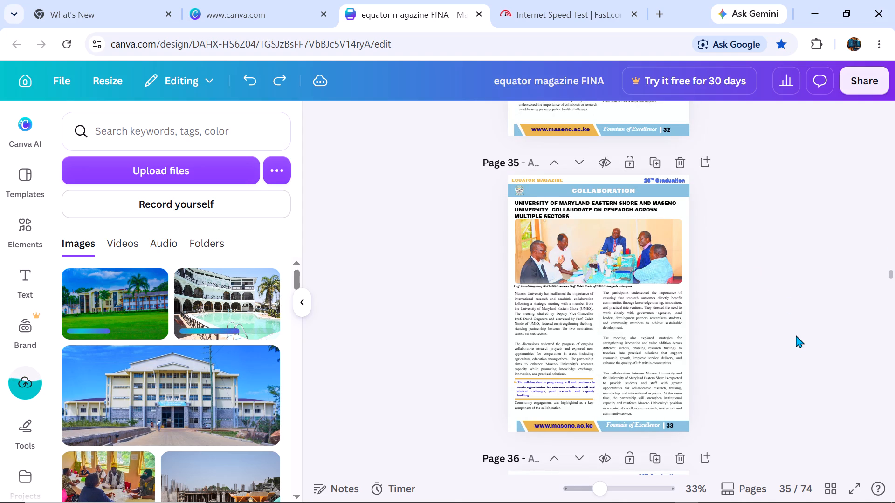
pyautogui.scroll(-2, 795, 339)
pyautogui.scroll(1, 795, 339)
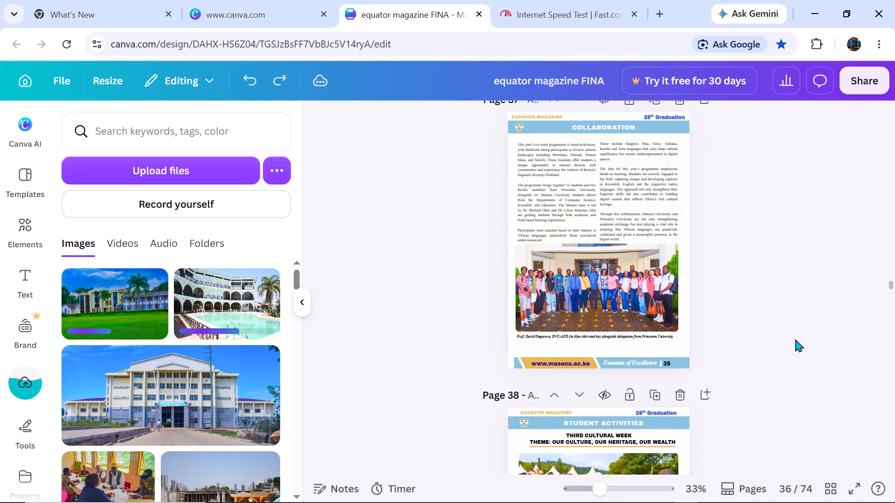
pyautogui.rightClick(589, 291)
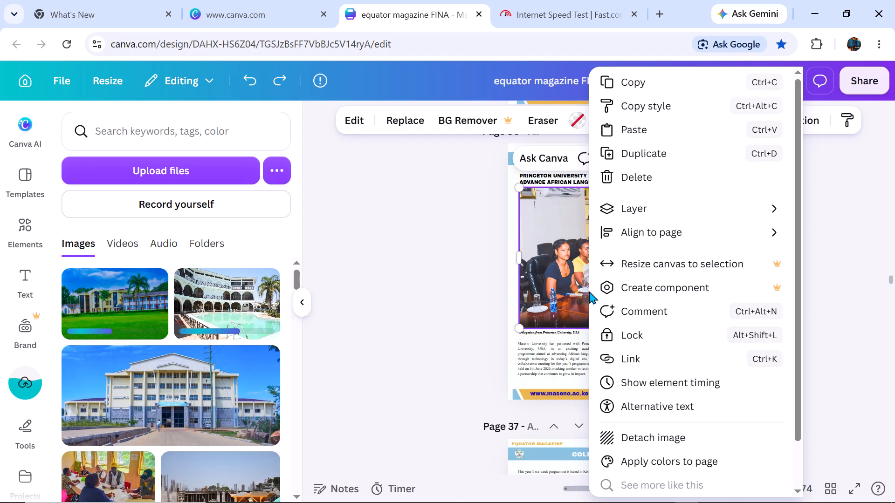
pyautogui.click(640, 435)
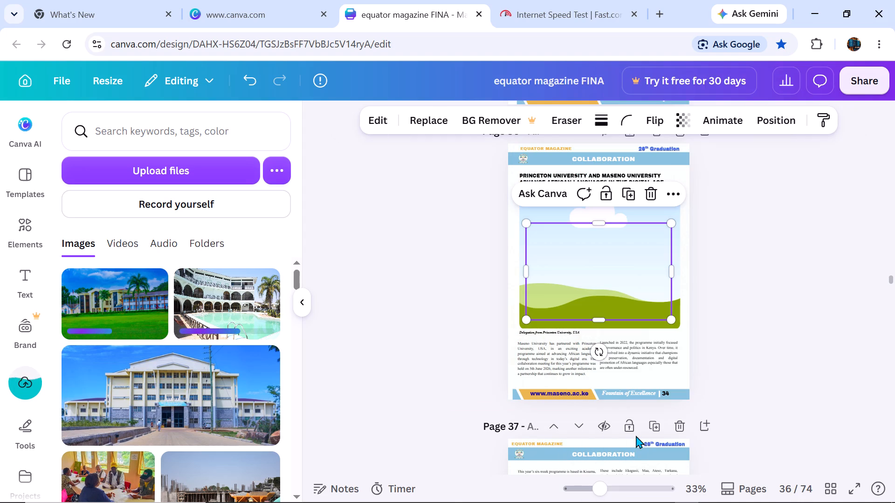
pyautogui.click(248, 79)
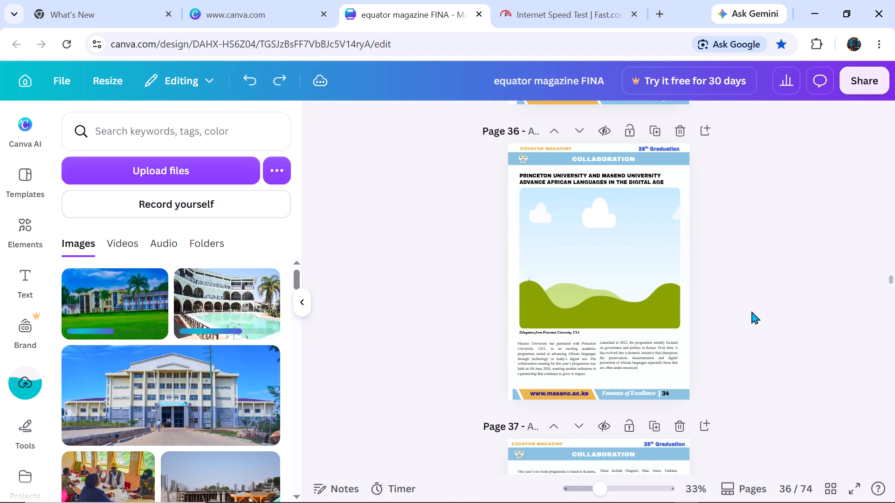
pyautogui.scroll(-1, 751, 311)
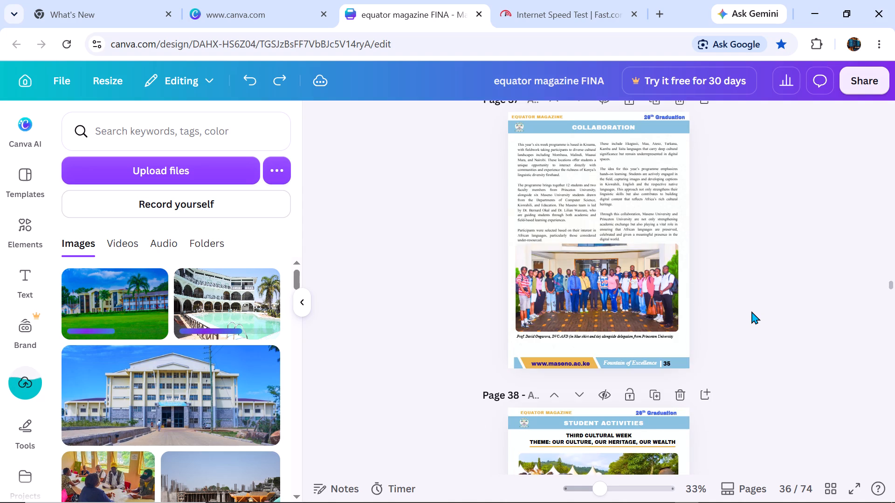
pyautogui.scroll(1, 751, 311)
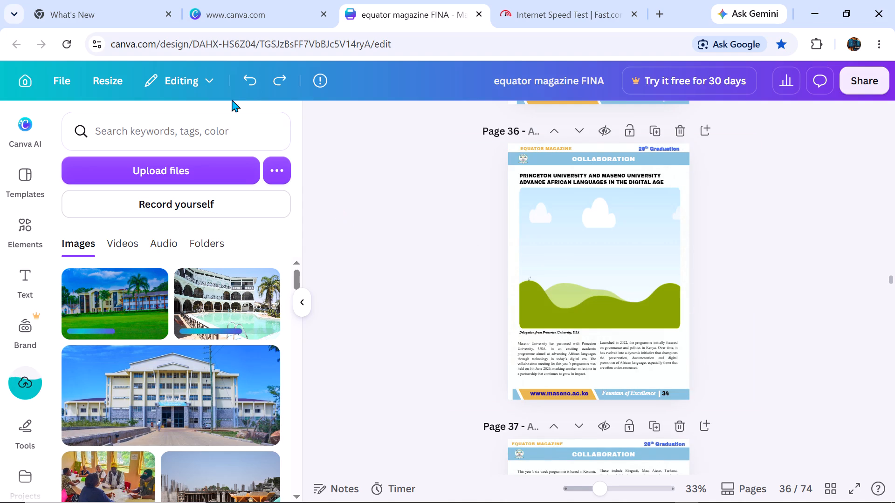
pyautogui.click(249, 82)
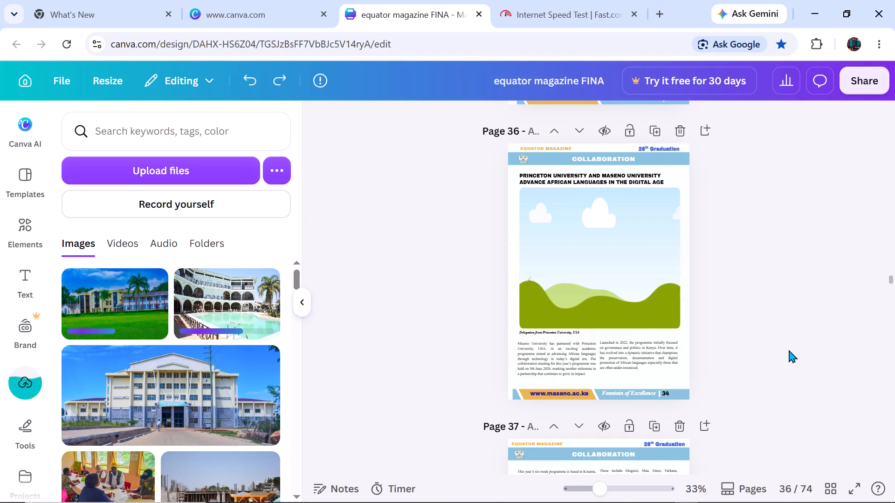
# Look over pages 34 to 37 around the Princeton University article, checking the photos and layout.
pyautogui.scroll(2, 787, 349)
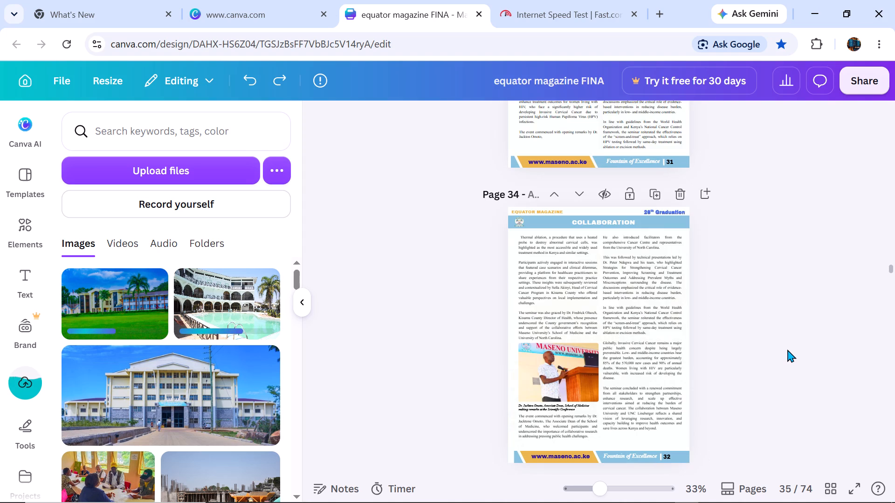
pyautogui.scroll(-3, 787, 349)
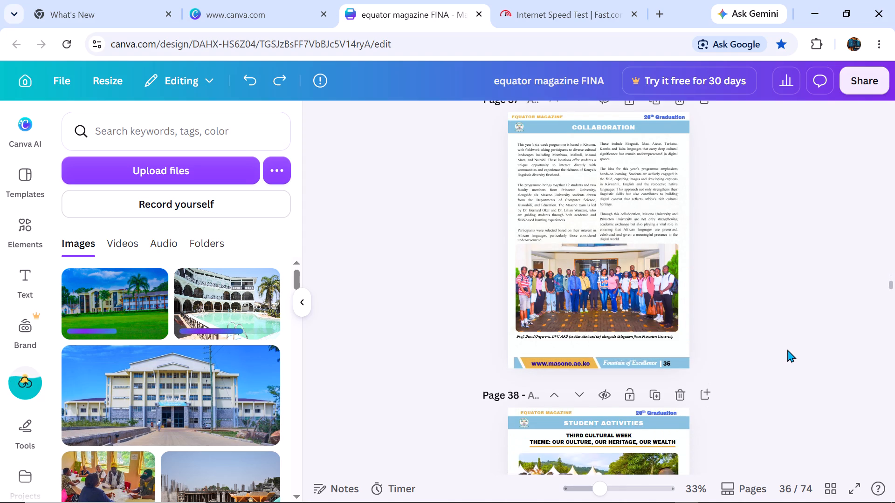
pyautogui.scroll(1, 787, 349)
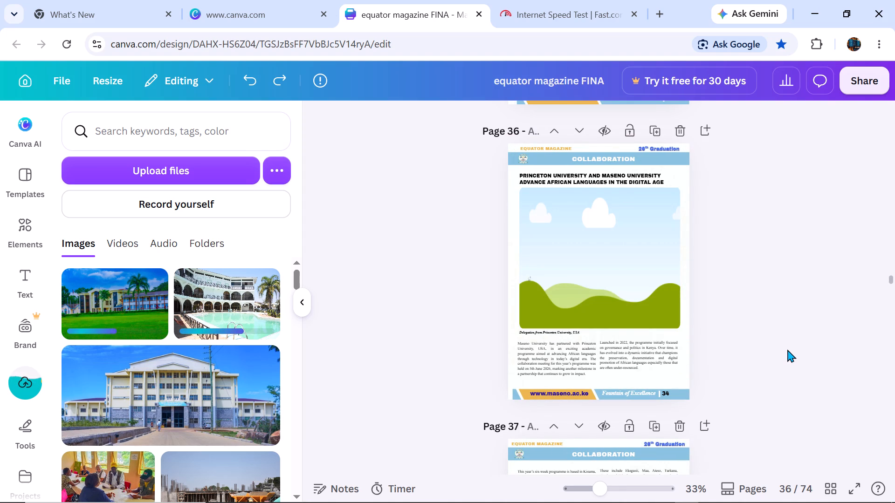
# Switch to Fast.com and rerun the internet speed test, then return to the magazine design.
pyautogui.click(572, 17)
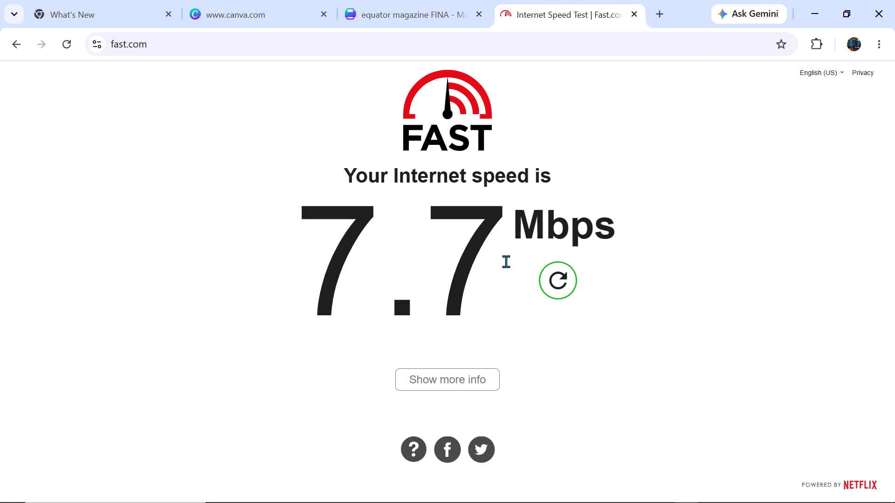
pyautogui.click(545, 291)
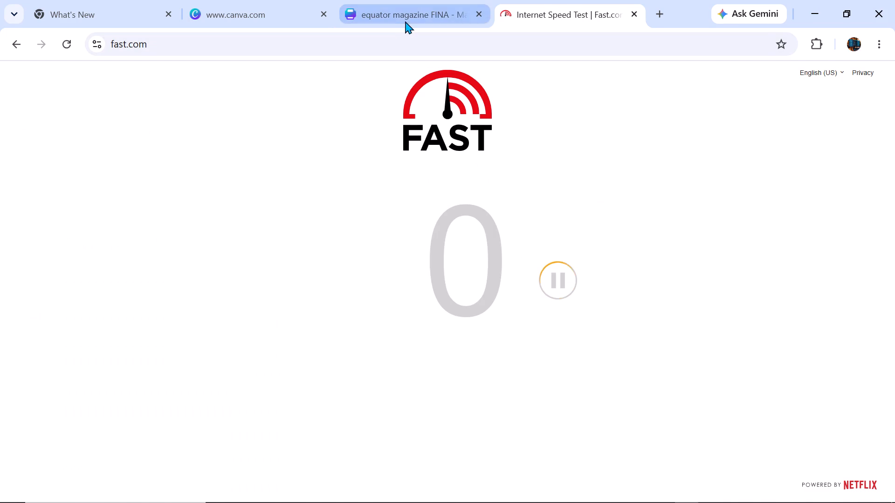
pyautogui.click(405, 21)
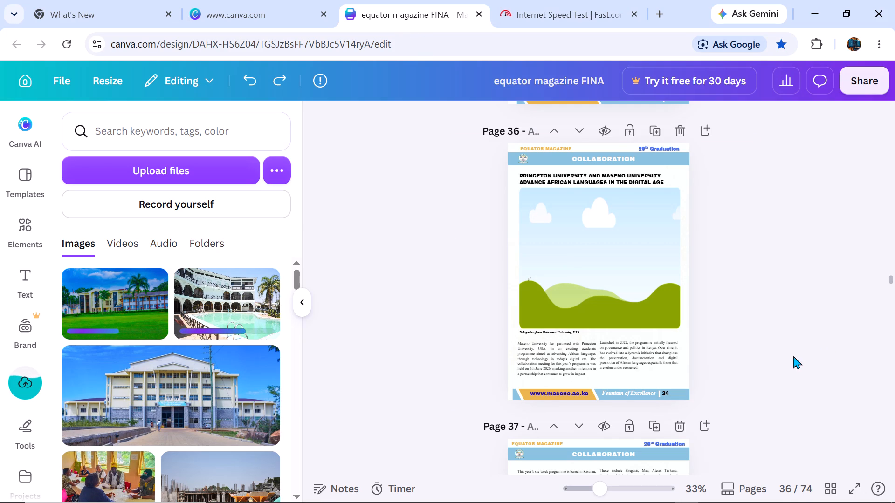
# Redo the undone changes to bring back the detached Princeton delegation photo, and place it back in its frame on page 36.
pyautogui.click(792, 357)
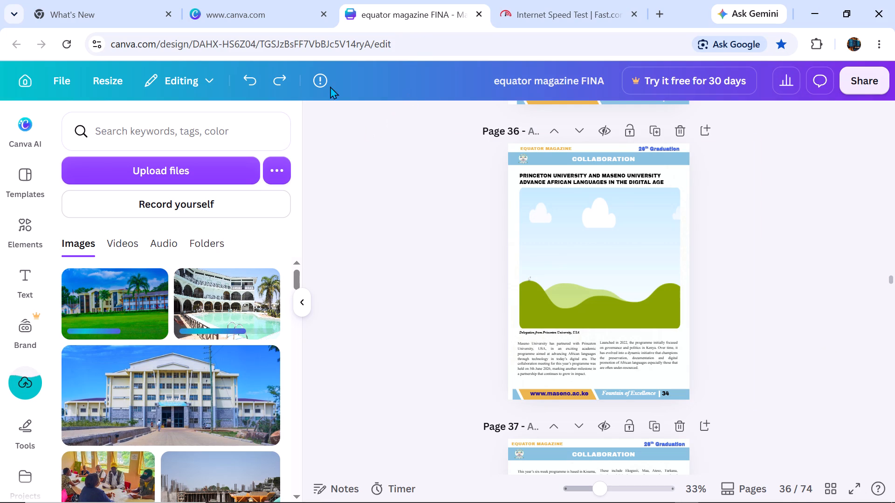
pyautogui.click(286, 85)
pyautogui.click(286, 85)
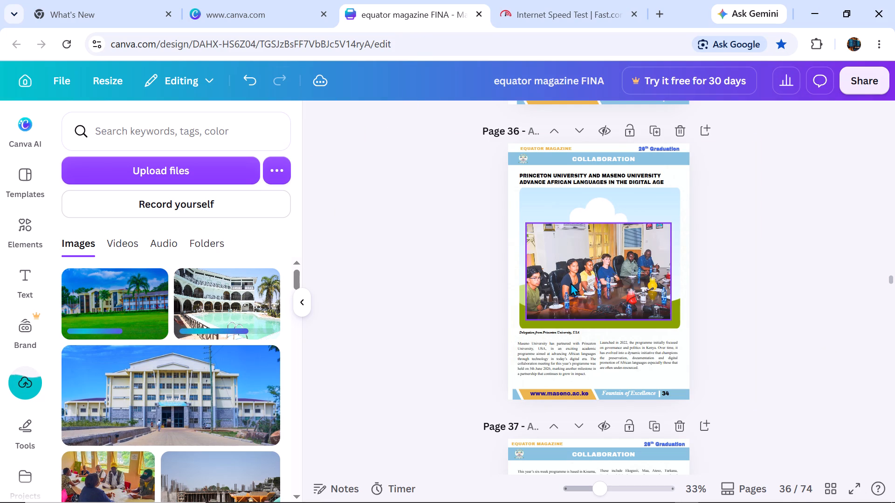
pyautogui.click(587, 287)
pyautogui.moveTo(587, 287); pyautogui.dragTo(582, 285)
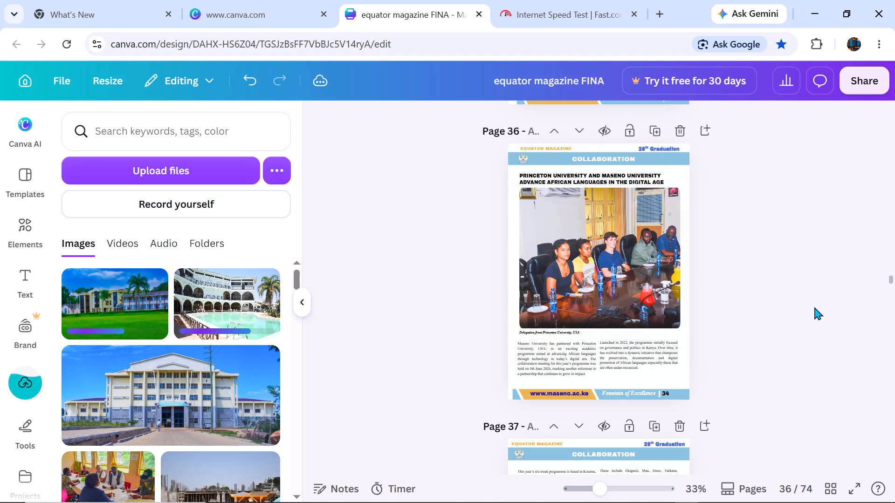
# Check the running internet speed test on Fast.com and return to the magazine design.
pyautogui.click(537, 19)
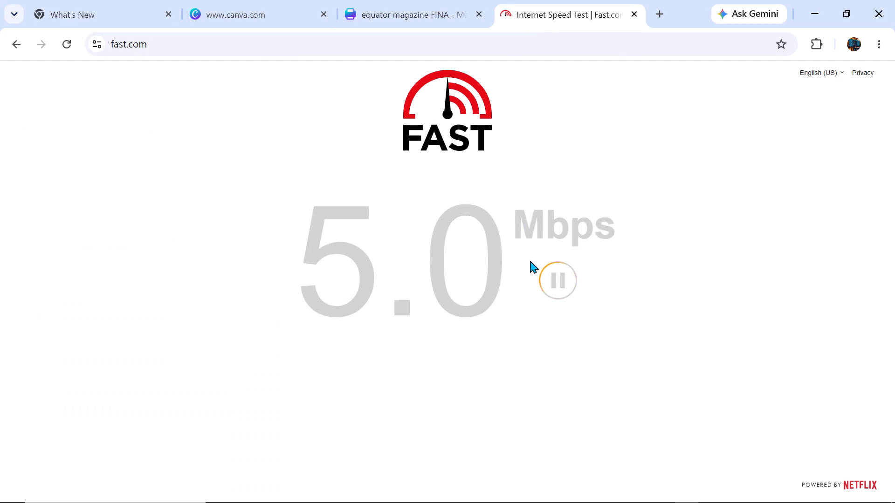
pyautogui.click(375, 0)
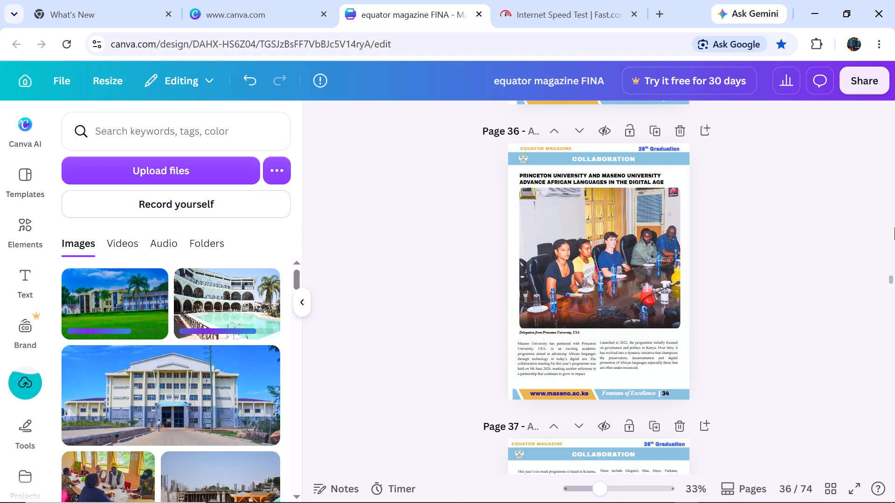
# Go to the magazine's last page, page 74, and examine the Kisumu Hotel and University Library photos.
pyautogui.moveTo(891, 277); pyautogui.dragTo(894, 485)
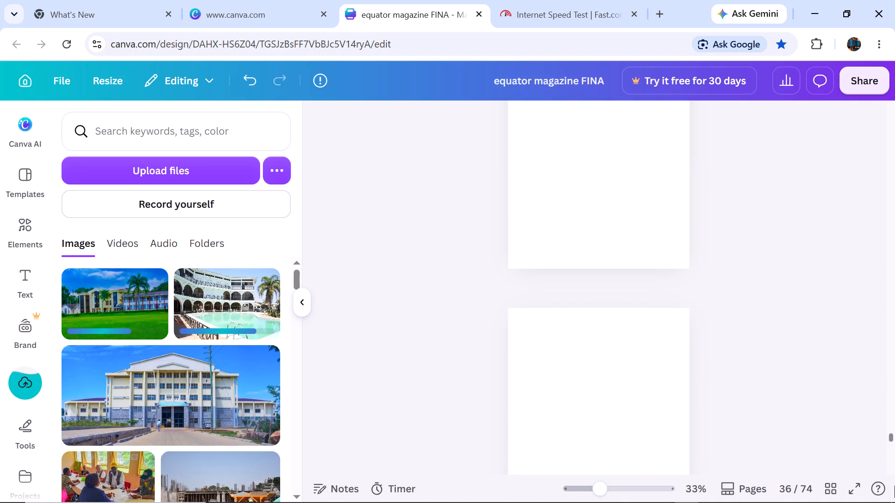
pyautogui.moveTo(894, 485); pyautogui.dragTo(894, 490)
pyautogui.moveTo(890, 439); pyautogui.dragTo(891, 460)
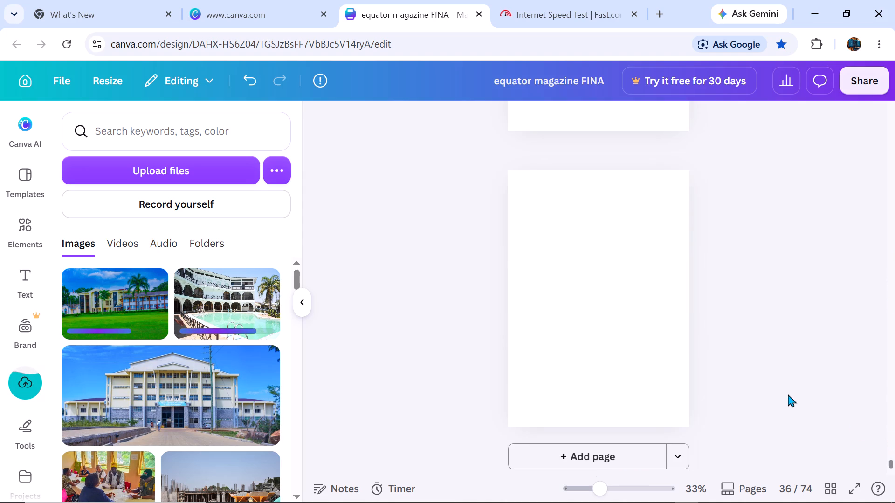
pyautogui.scroll(1, 770, 387)
pyautogui.scroll(-2, 770, 387)
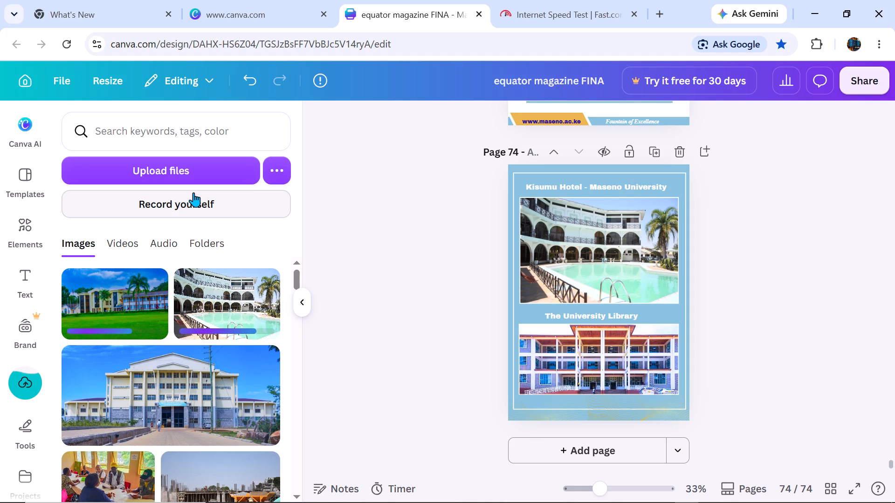
# Look through the uploaded images, examining the campus, student and portrait photos.
pyautogui.scroll(-5, 212, 414)
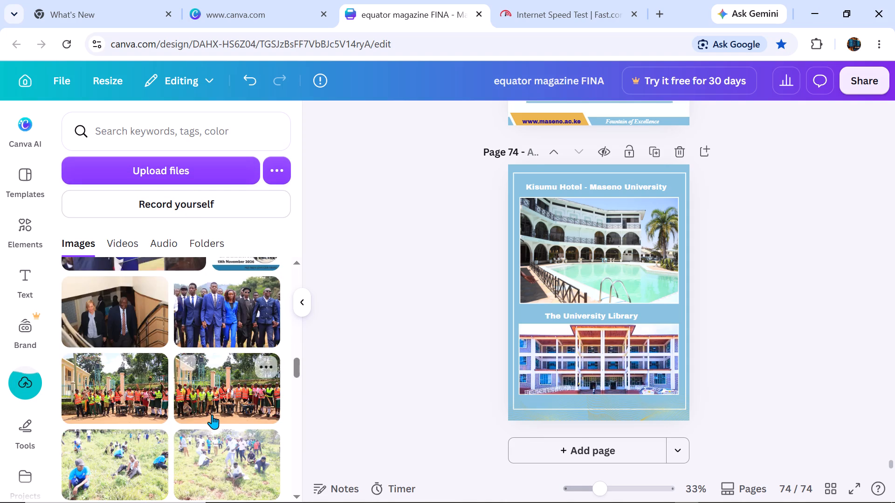
pyautogui.scroll(-6, 212, 415)
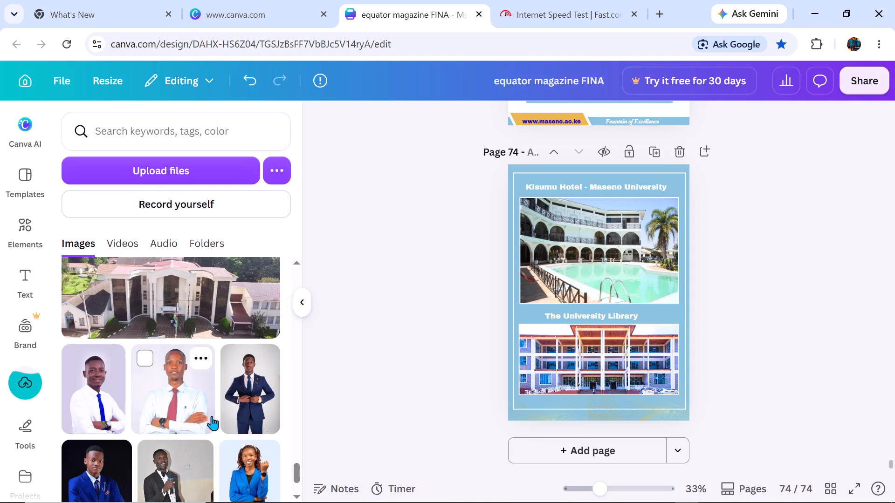
pyautogui.scroll(-2, 212, 416)
pyautogui.scroll(1, 212, 416)
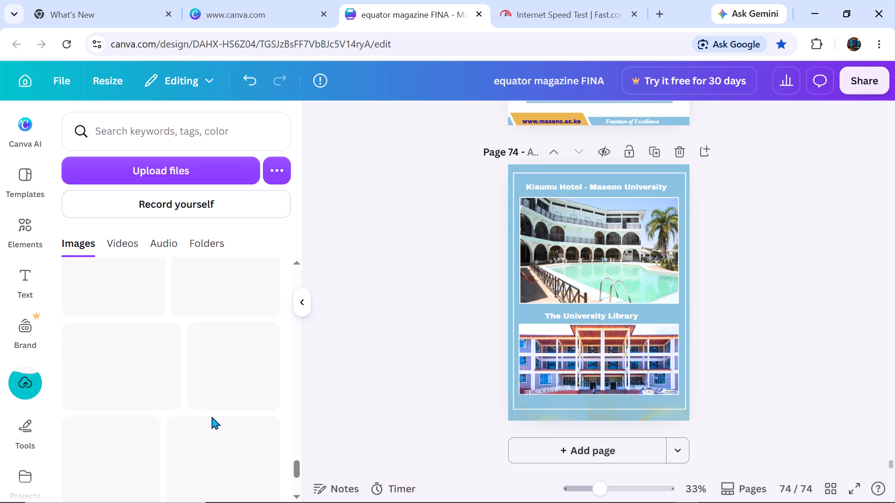
pyautogui.scroll(-14, 212, 416)
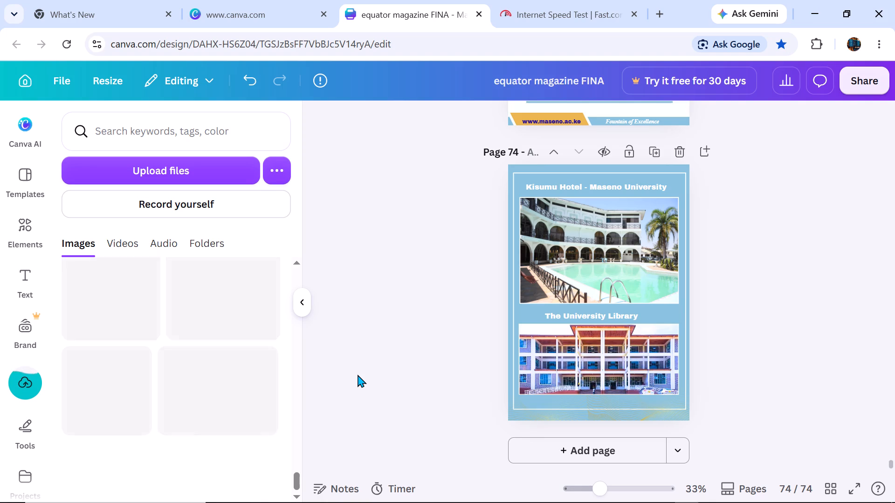
pyautogui.scroll(2, 153, 359)
pyautogui.scroll(-2, 153, 359)
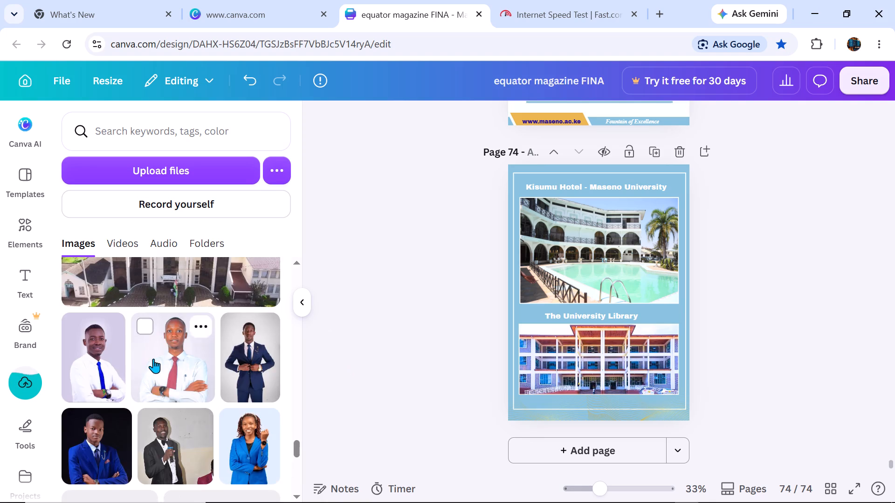
pyautogui.scroll(-9, 153, 359)
# Switch to Fast.com and rerun the internet speed test, then return to the magazine design.
pyautogui.click(577, 0)
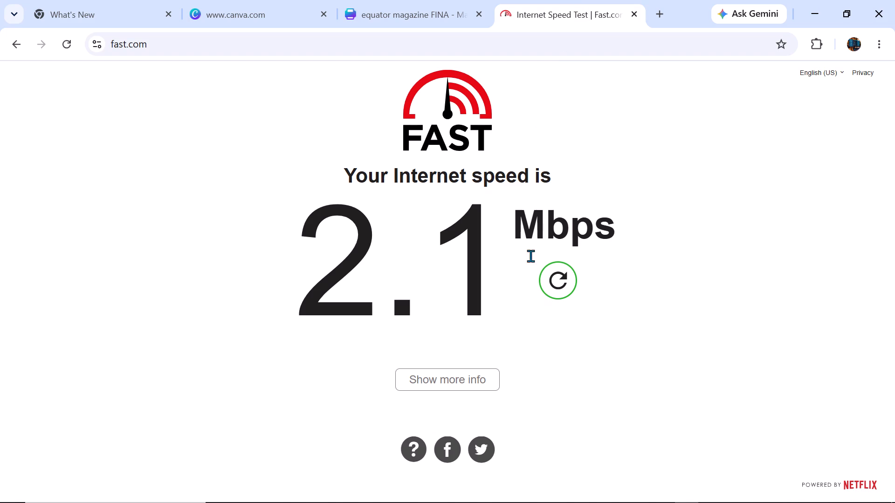
pyautogui.click(564, 289)
pyautogui.click(407, 8)
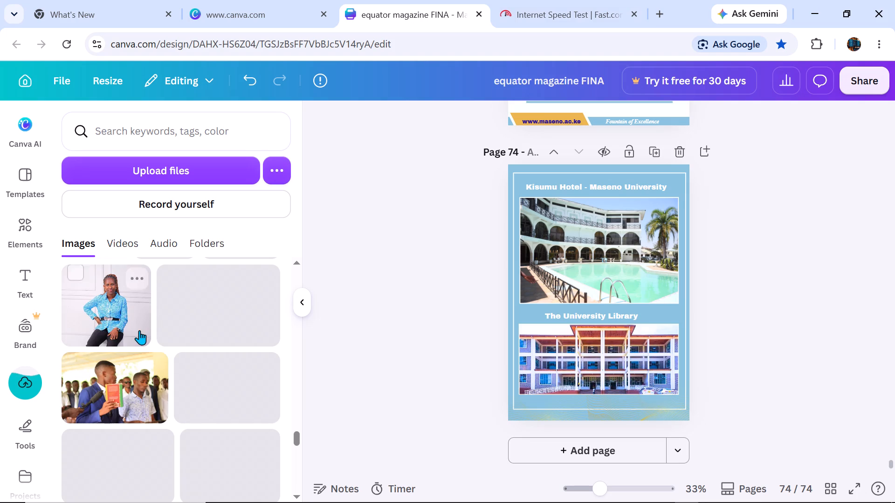
# Look further through the older images at the end of the uploads.
pyautogui.scroll(-14, 197, 389)
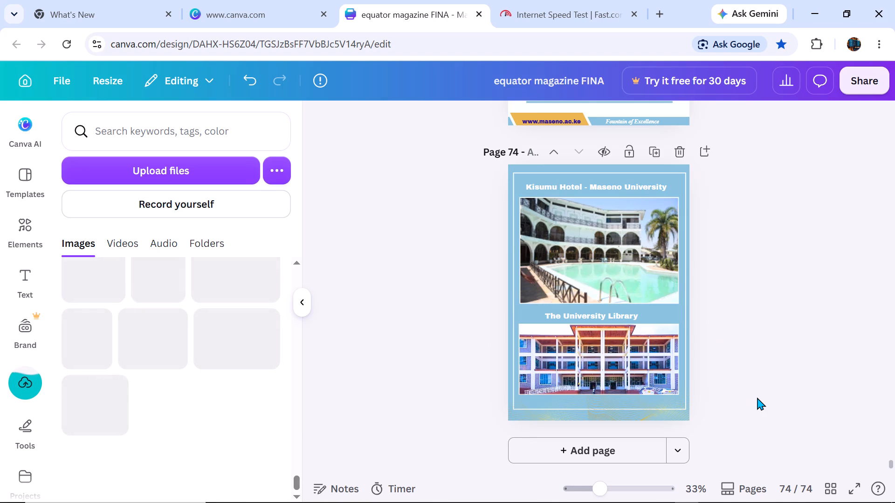
# Look back through the magazine from page 74 to page 34, examining the programmes, campus, exhibition and collaboration pages.
pyautogui.scroll(7, 757, 397)
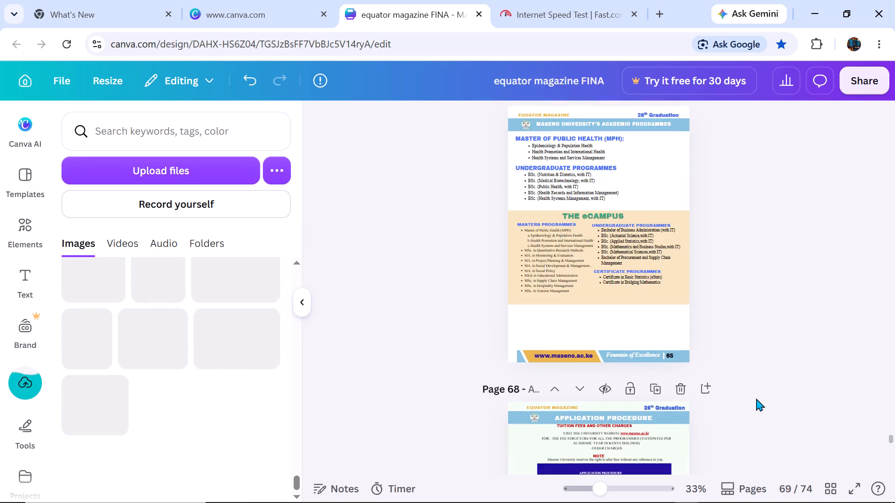
pyautogui.scroll(-2, 756, 398)
pyautogui.scroll(1, 752, 317)
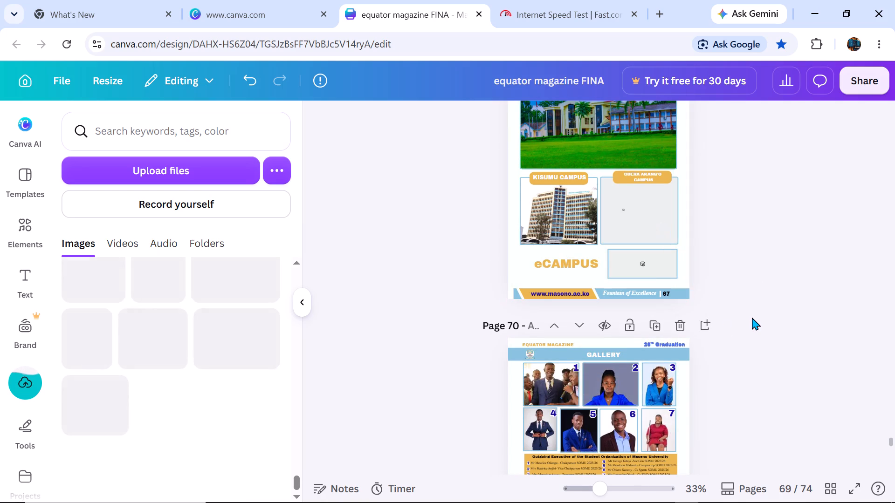
pyautogui.scroll(3, 752, 317)
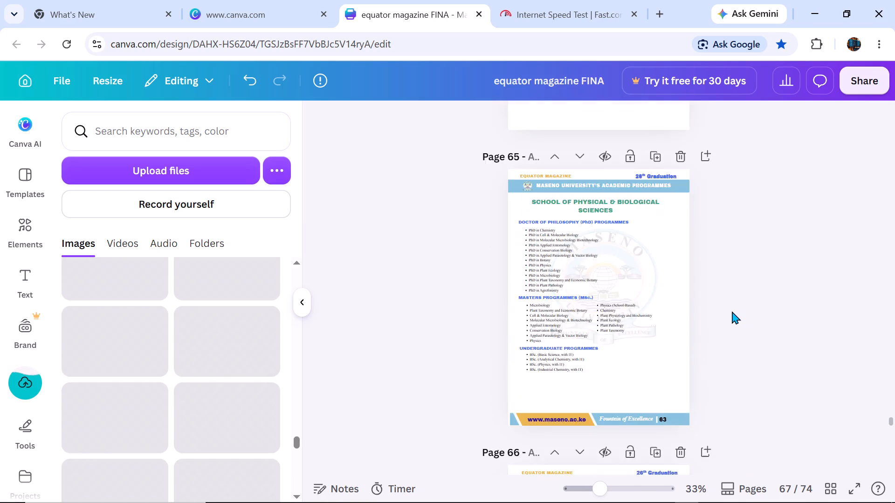
pyautogui.scroll(3, 732, 311)
pyautogui.scroll(19, 732, 311)
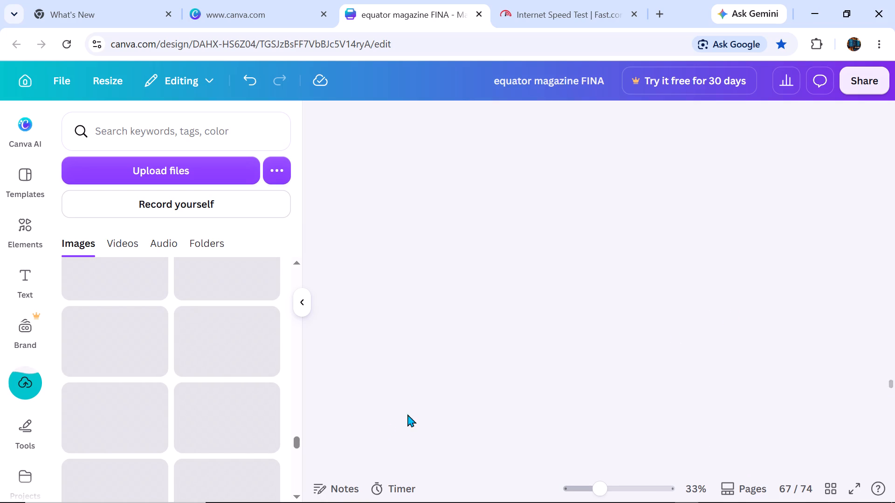
pyautogui.scroll(17, 240, 457)
pyautogui.scroll(5, 239, 449)
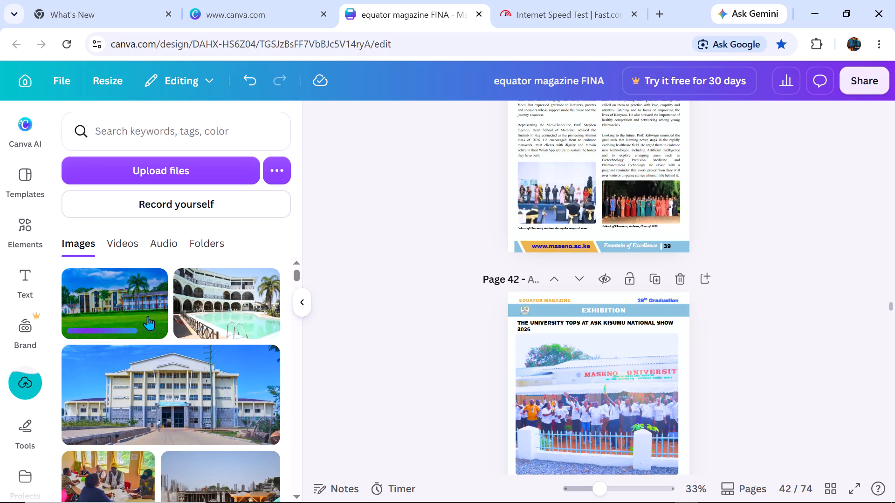
pyautogui.scroll(7, 755, 331)
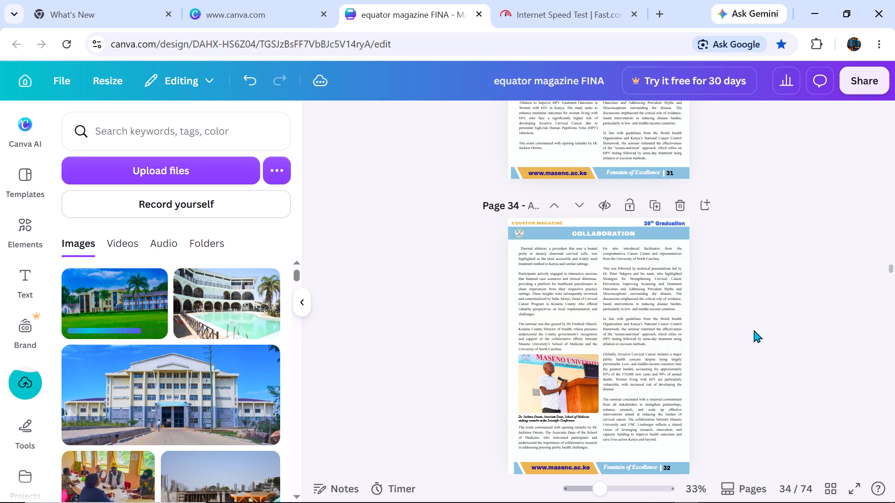
# Review the magazine's front half from page 34 back to the opening pages, ending at the University Council members on page 8.
pyautogui.scroll(11, 753, 328)
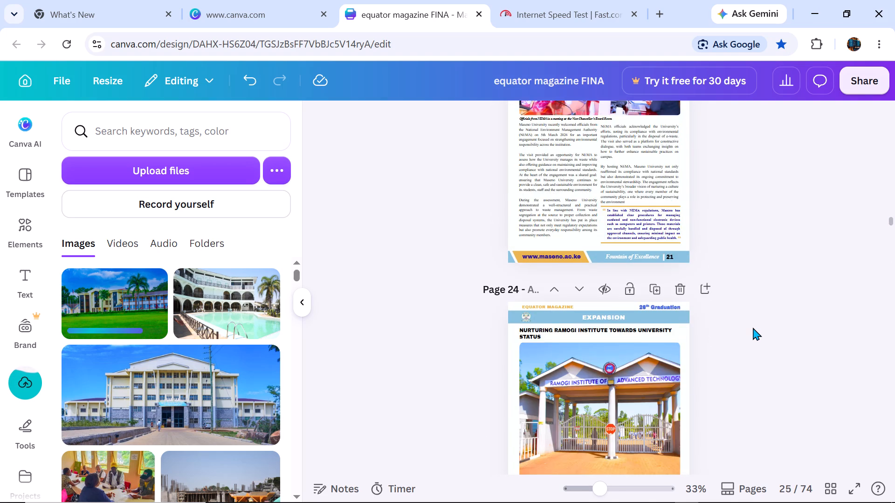
pyautogui.scroll(5, 753, 327)
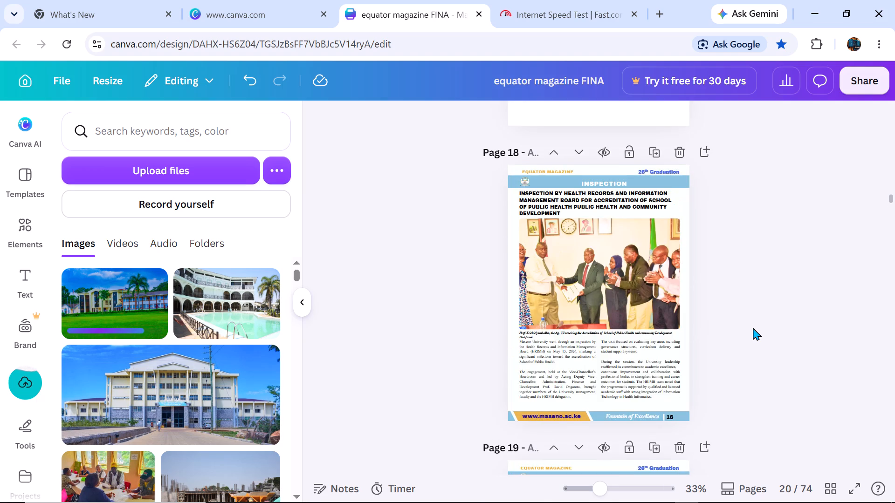
pyautogui.scroll(4, 753, 327)
pyautogui.scroll(2, 788, 307)
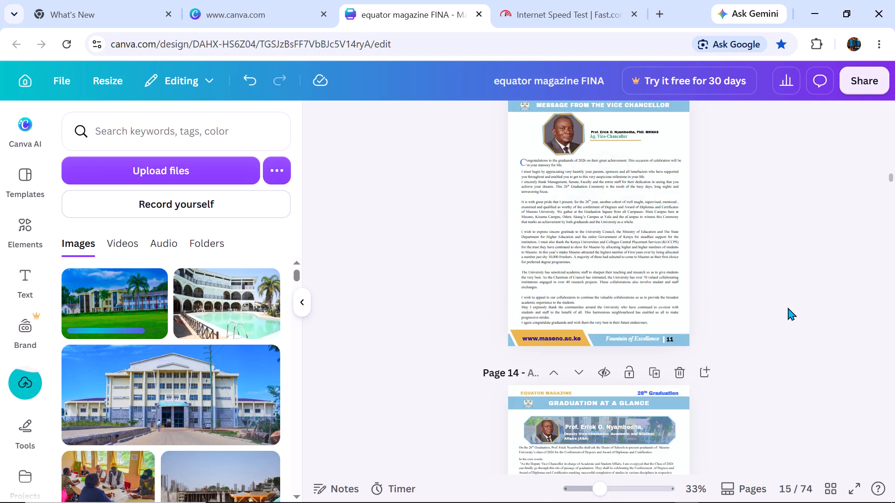
pyautogui.scroll(4, 788, 307)
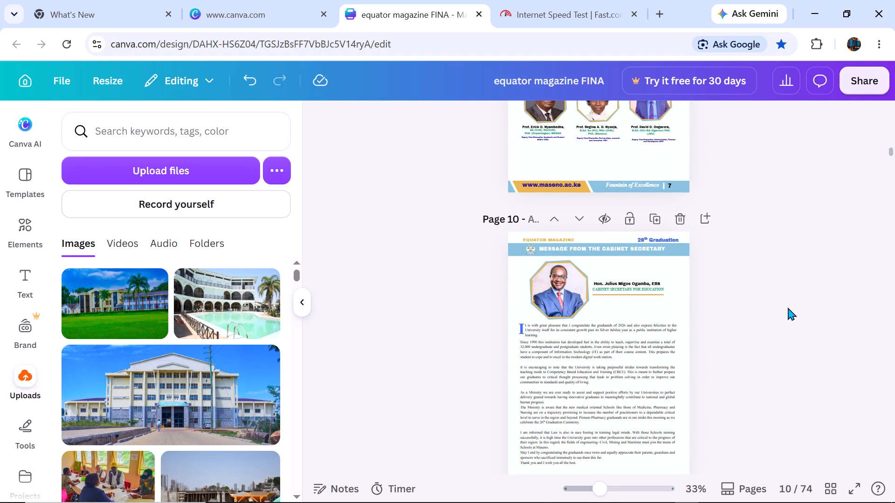
pyautogui.scroll(6, 788, 307)
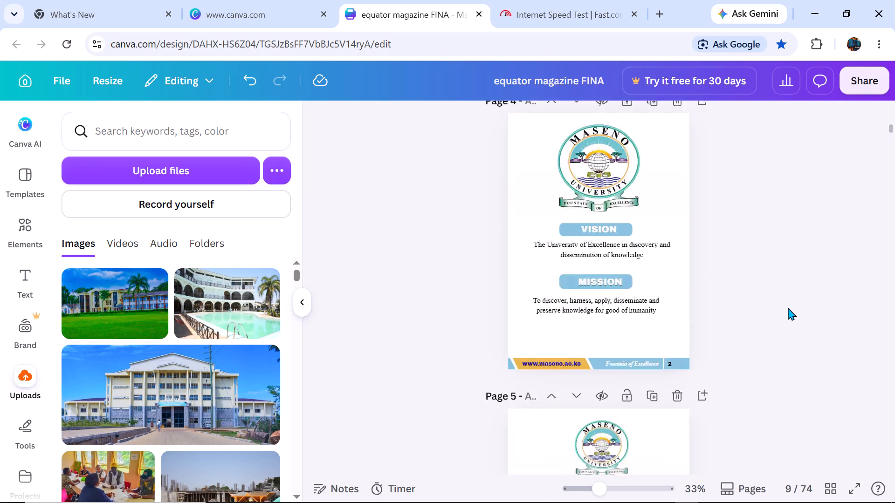
pyautogui.scroll(1, 788, 307)
pyautogui.scroll(-12, 843, 183)
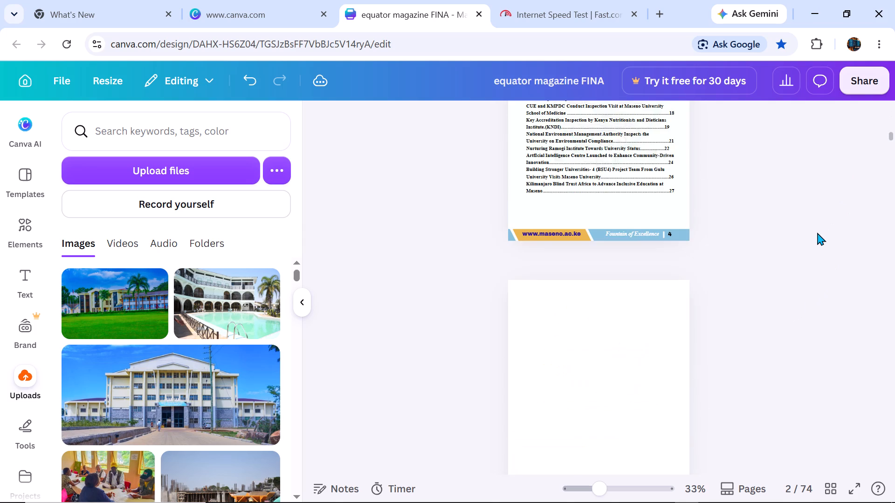
pyautogui.scroll(-8, 167, 373)
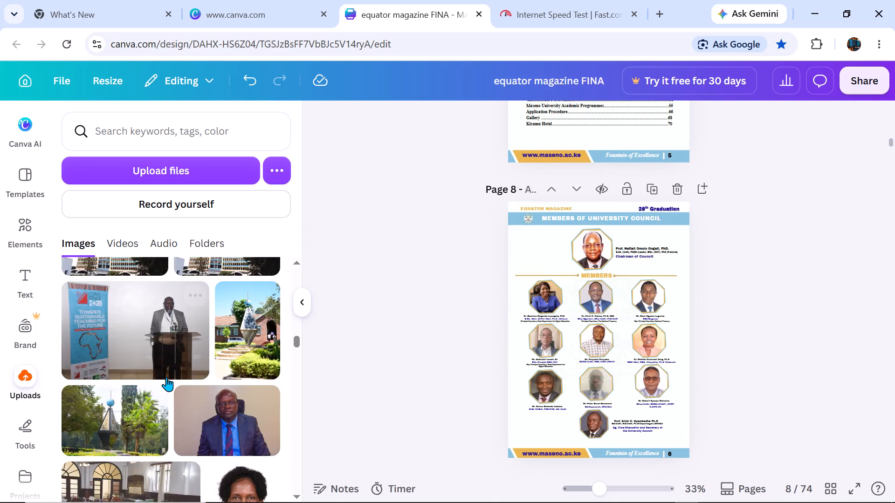
# Look through the uploaded images, examining the meeting, group and cultural event photos.
pyautogui.scroll(-20, 166, 377)
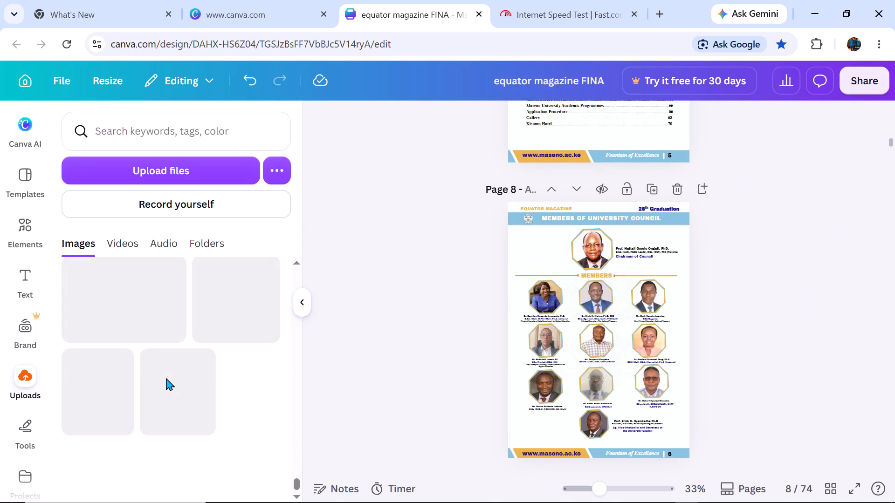
pyautogui.scroll(1, 166, 378)
pyautogui.scroll(-9, 166, 378)
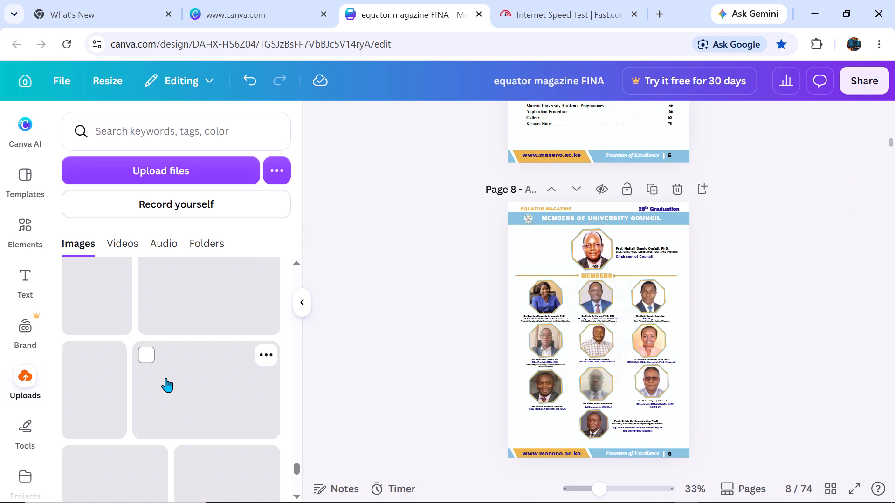
pyautogui.scroll(-4, 166, 378)
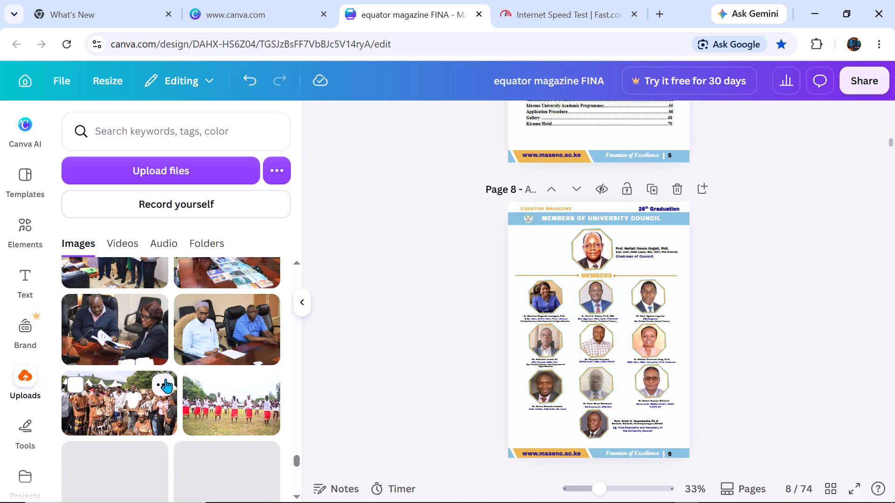
pyautogui.scroll(-5, 152, 389)
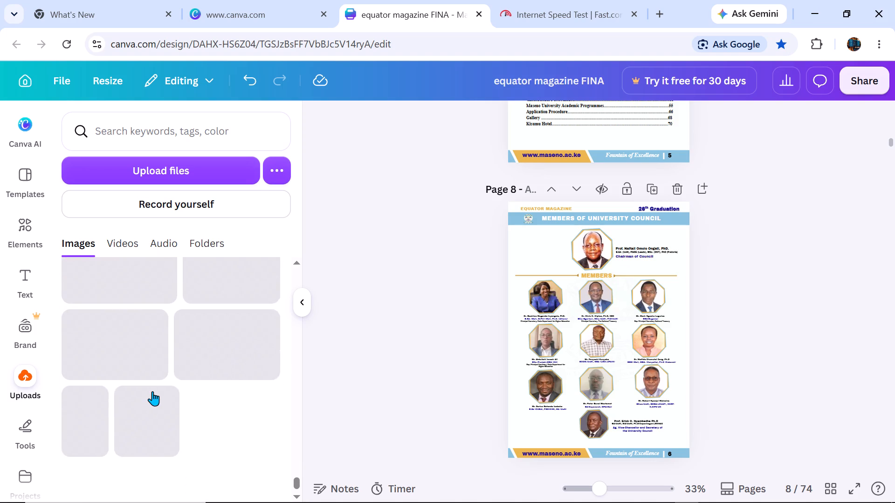
pyautogui.scroll(-1, 152, 391)
pyautogui.scroll(2, 152, 391)
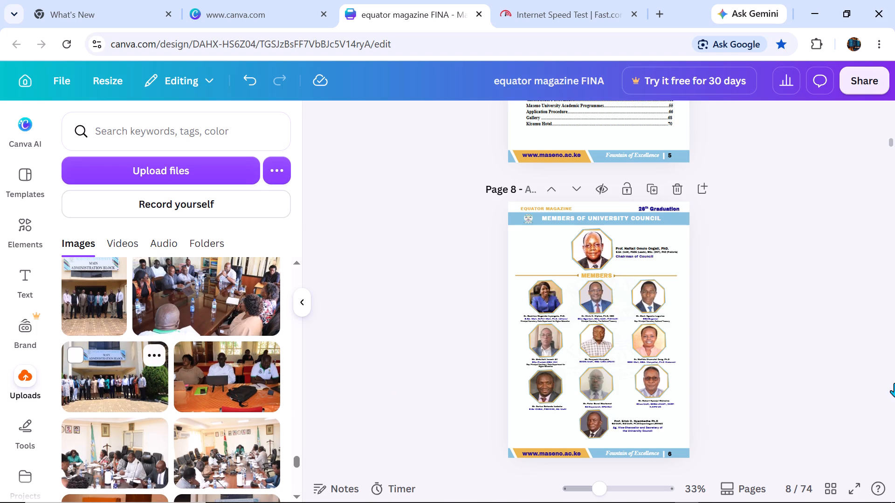
# Return to page 74 and look through the older uploaded images of ceremonies, portraits and campus buildings.
pyautogui.scroll(-12, 859, 395)
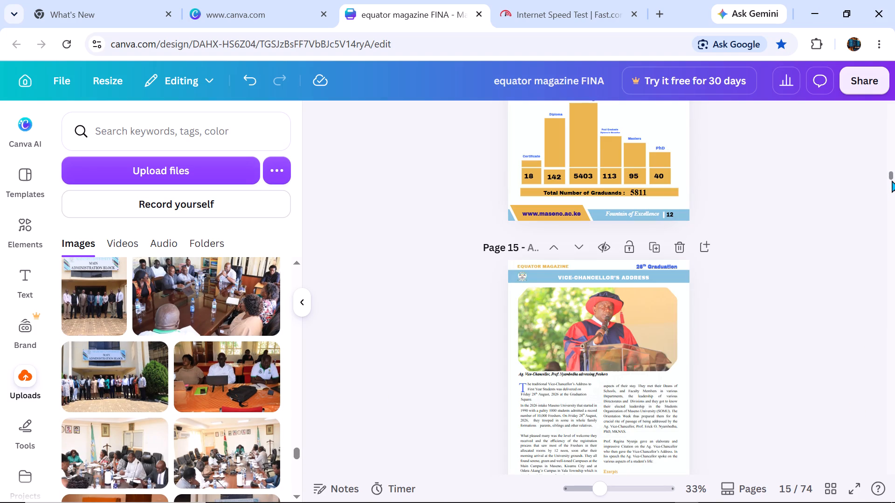
pyautogui.moveTo(891, 174); pyautogui.dragTo(894, 495)
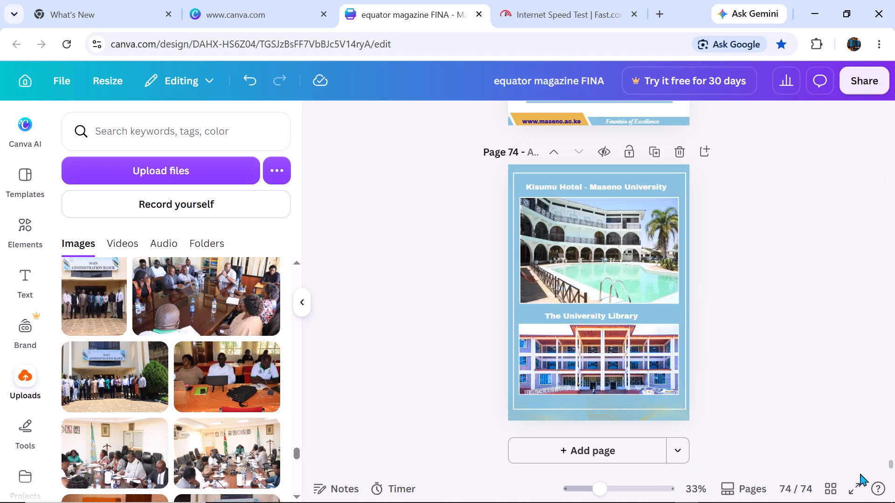
pyautogui.scroll(-2, 234, 419)
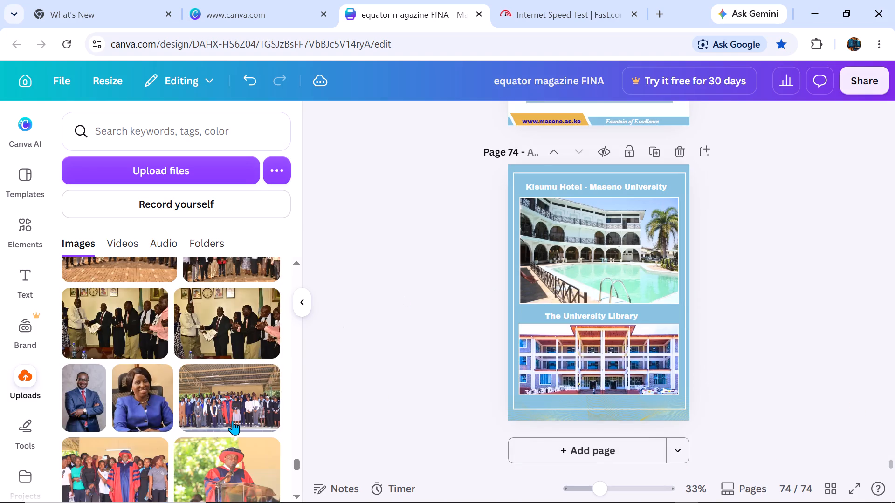
pyautogui.scroll(-5, 233, 421)
pyautogui.scroll(1, 233, 421)
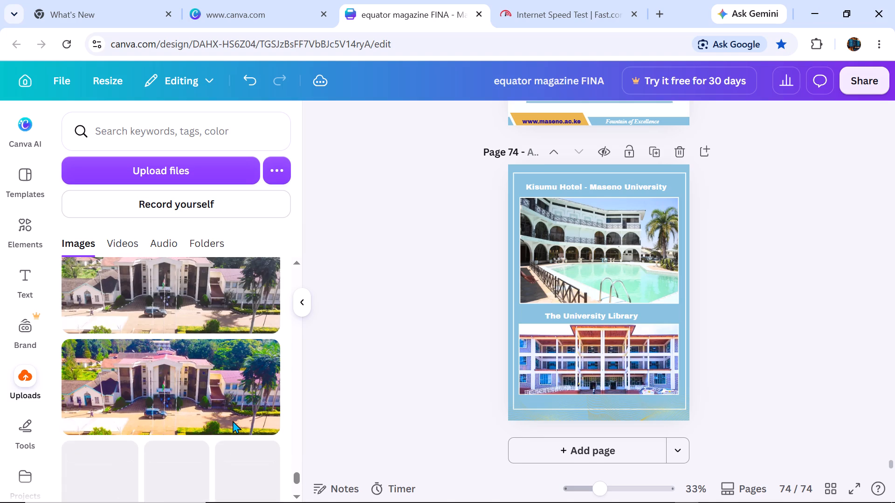
# Look back up through the uploaded images for another Kisumu Hotel photo, examining the pool and dining room pictures.
pyautogui.scroll(2, 233, 421)
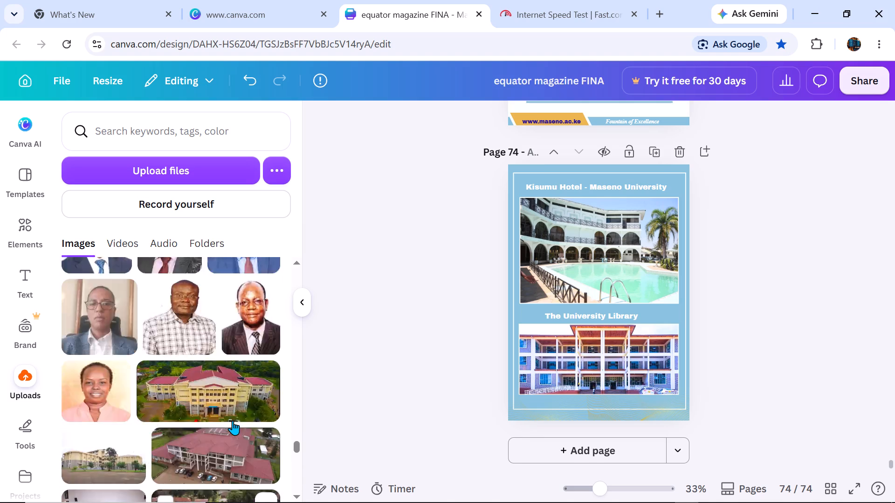
pyautogui.scroll(4, 233, 421)
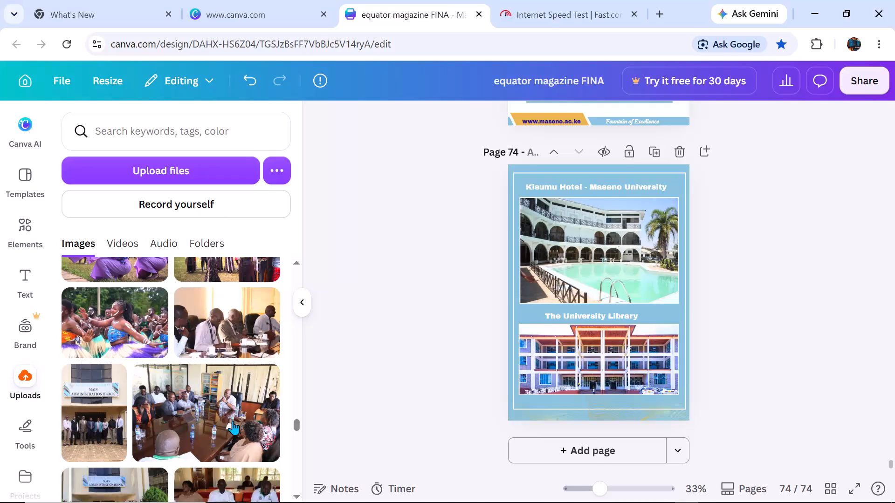
pyautogui.scroll(4, 233, 421)
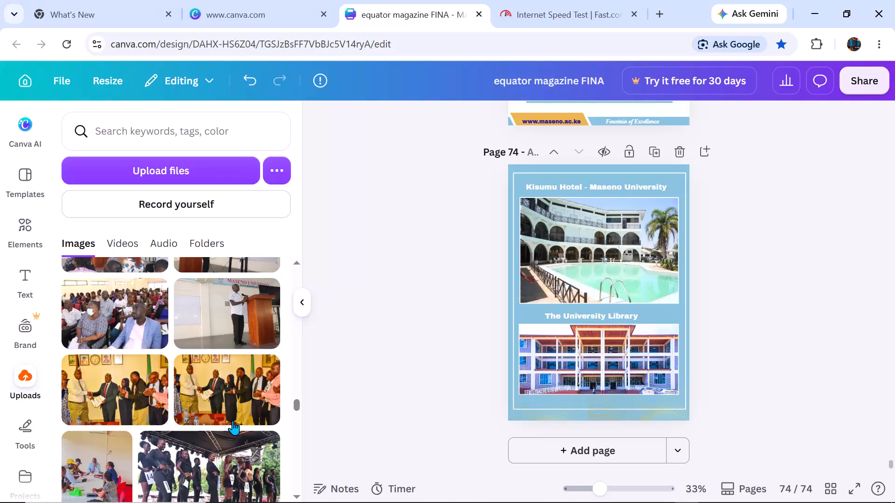
pyautogui.scroll(5, 233, 421)
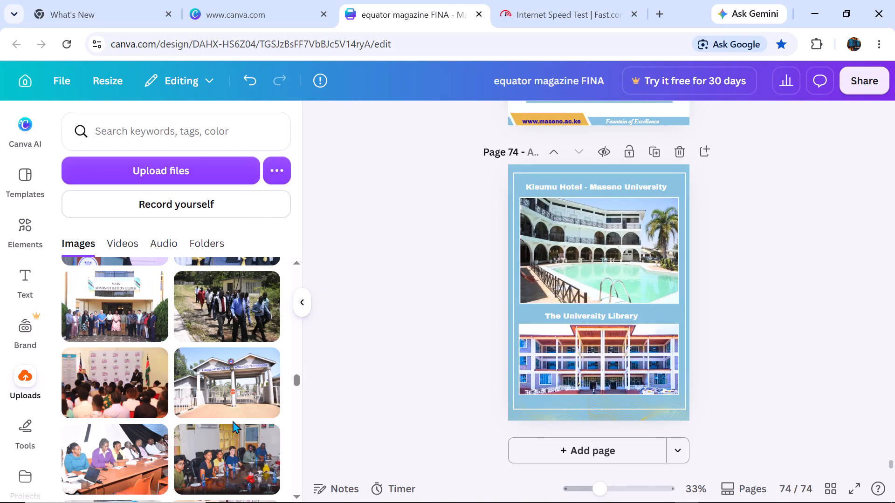
pyautogui.scroll(4, 231, 394)
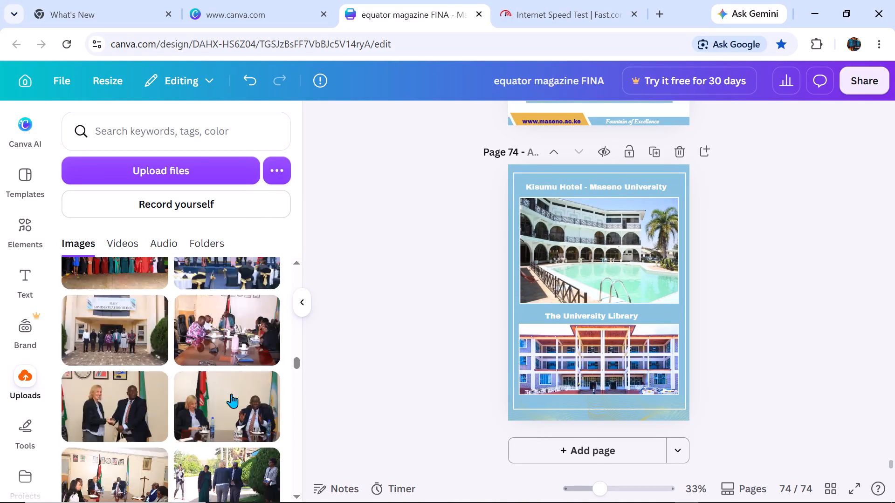
pyautogui.scroll(5, 231, 394)
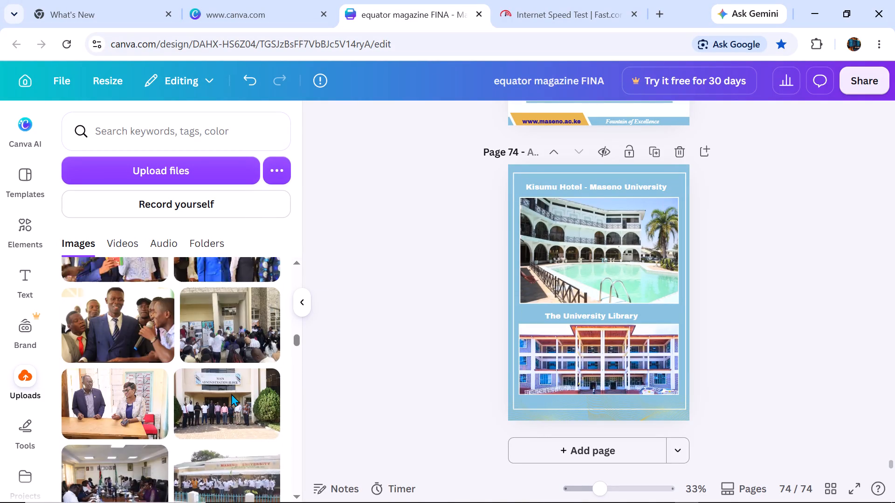
pyautogui.scroll(5, 231, 394)
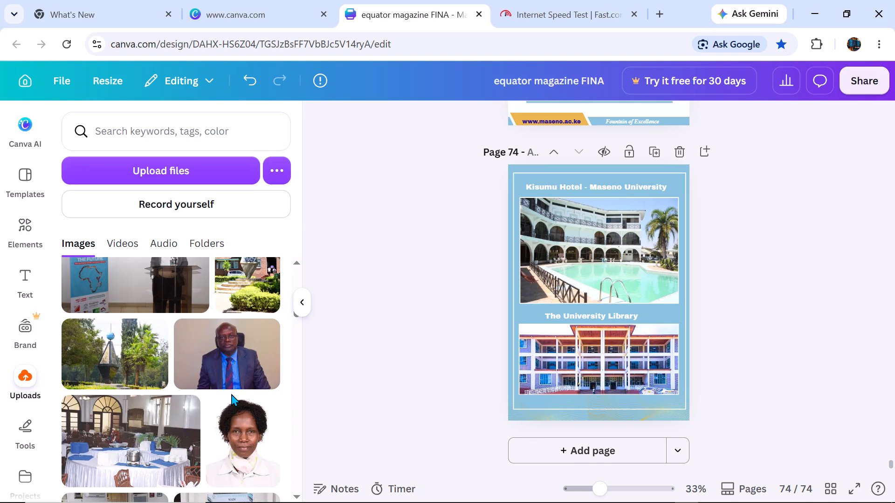
pyautogui.scroll(-2, 231, 394)
pyautogui.scroll(1, 231, 394)
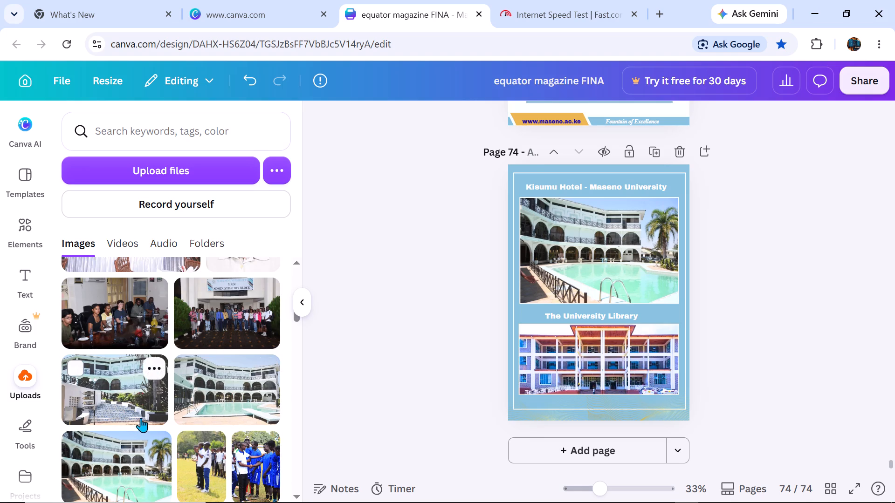
pyautogui.scroll(1, 161, 375)
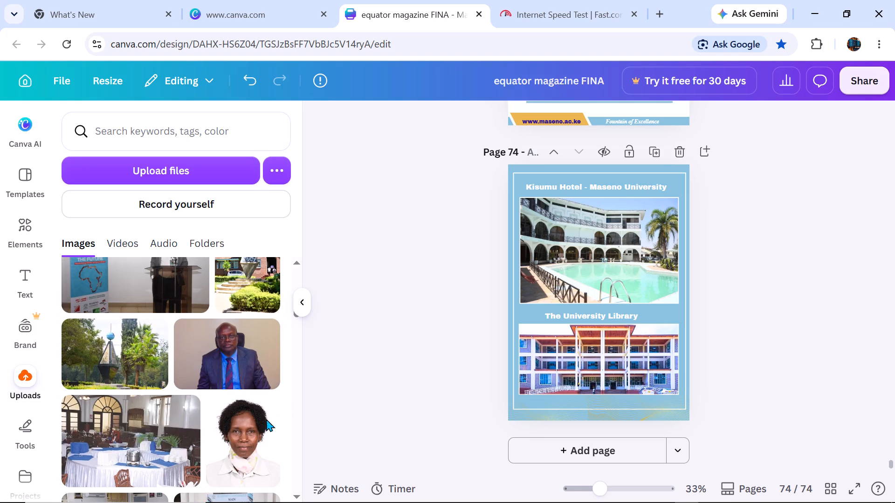
# Add the dining room photo to page 74 and position it over the pool photo beneath the Kisumu Hotel heading.
pyautogui.click(140, 447)
pyautogui.moveTo(582, 280); pyautogui.dragTo(582, 269)
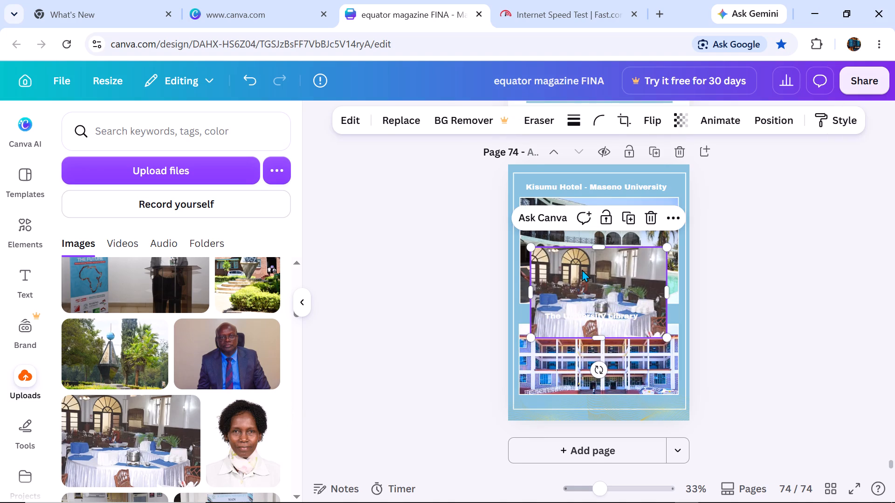
pyautogui.moveTo(582, 269); pyautogui.dragTo(577, 243)
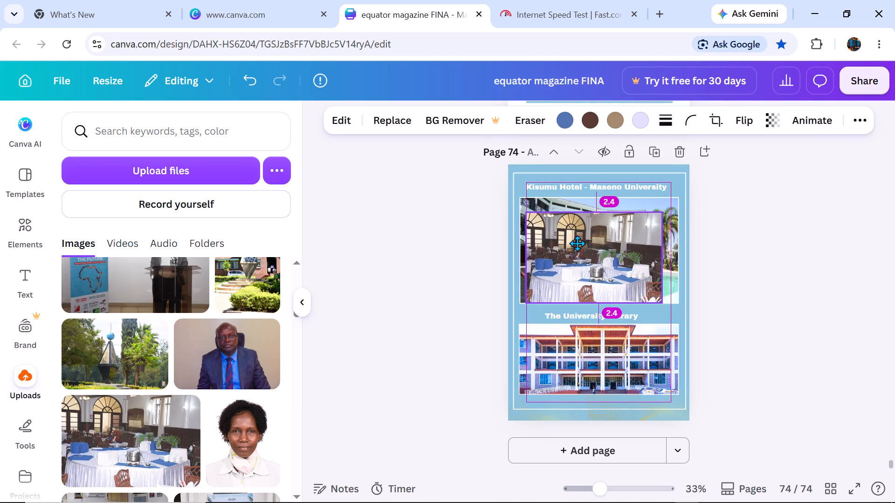
pyautogui.moveTo(577, 243); pyautogui.dragTo(579, 241)
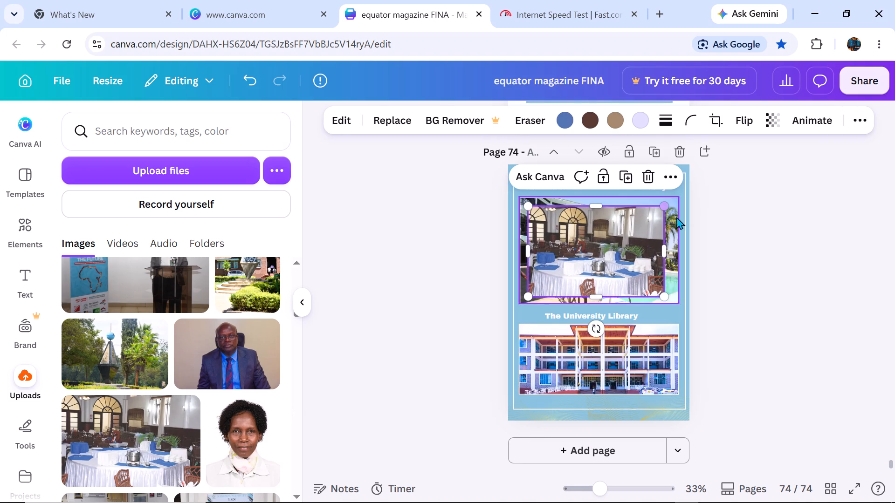
# Delete the swimming pool photo behind the dining room picture on page 74.
pyautogui.click(674, 223)
pyautogui.press('BackSpace')
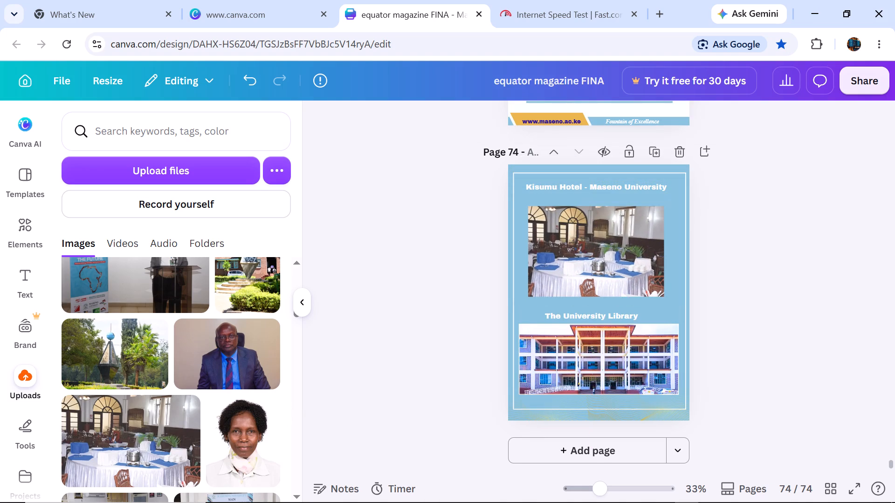
# Enlarge the dining room photo on page 74 to the library photo's width and shift it down below the Kisumu Hotel heading.
pyautogui.click(595, 260)
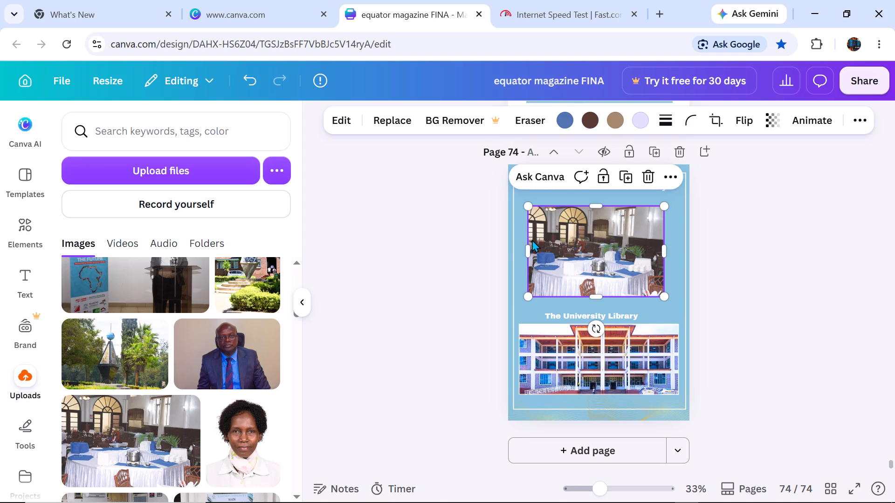
pyautogui.moveTo(531, 209); pyautogui.dragTo(523, 208)
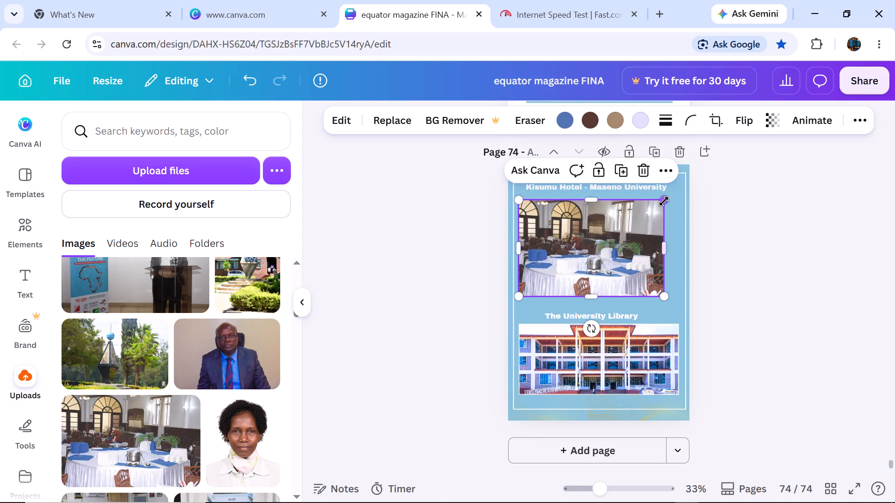
pyautogui.moveTo(664, 201); pyautogui.dragTo(683, 200)
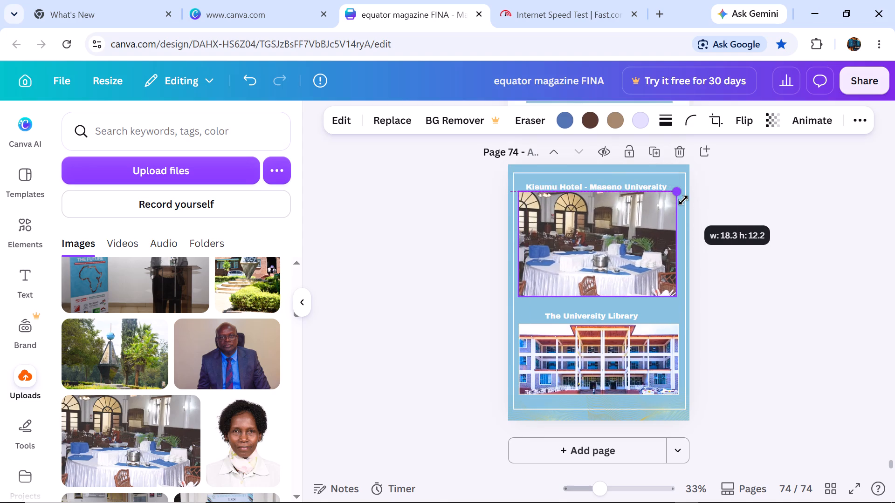
pyautogui.moveTo(683, 200); pyautogui.dragTo(686, 200)
pyautogui.press('Down')
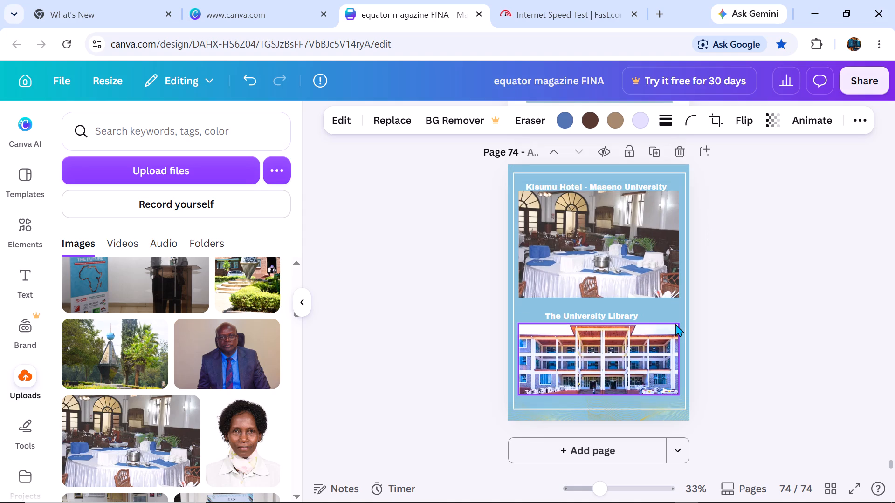
pyautogui.press('Down')
pyautogui.press('Down')
pyautogui.press('Down')
pyautogui.press('Down')
pyautogui.press('Down')
pyautogui.press('Down')
pyautogui.press('Down')
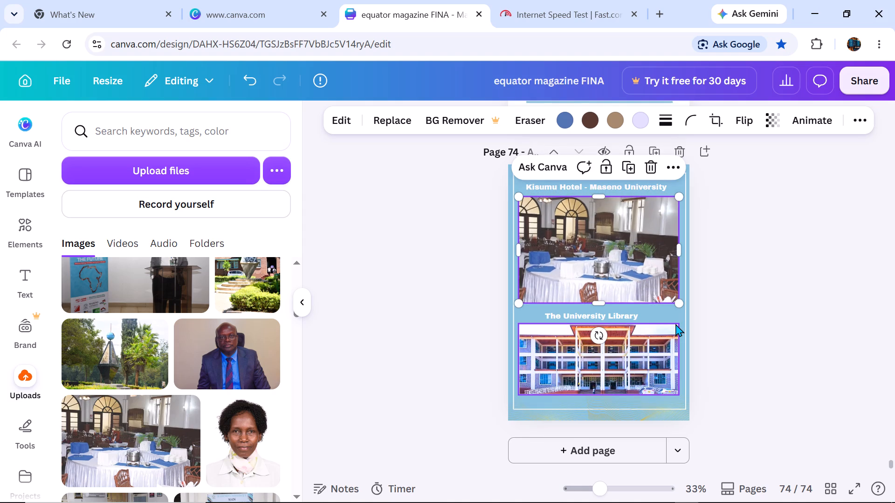
# Give the dining room photo a solid white border with a stroke weight of 4.
pyautogui.click(670, 113)
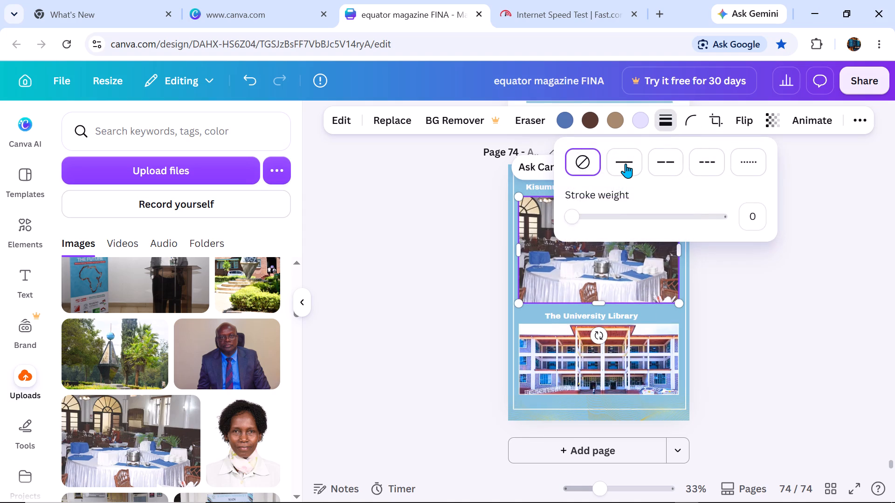
pyautogui.click(614, 168)
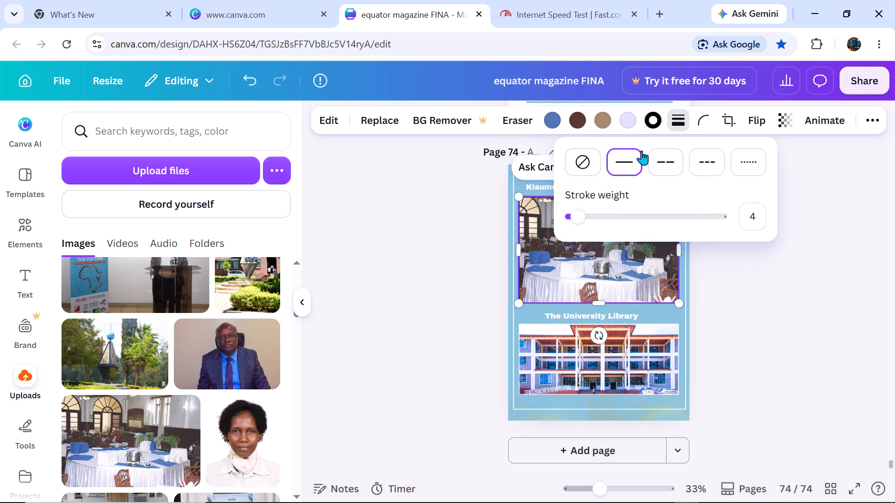
pyautogui.click(661, 122)
pyautogui.click(770, 216)
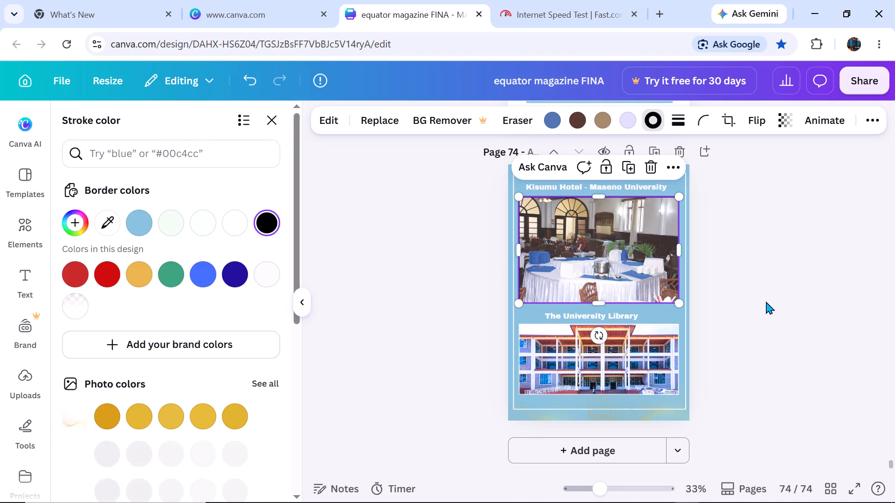
pyautogui.click(810, 324)
pyautogui.click(609, 255)
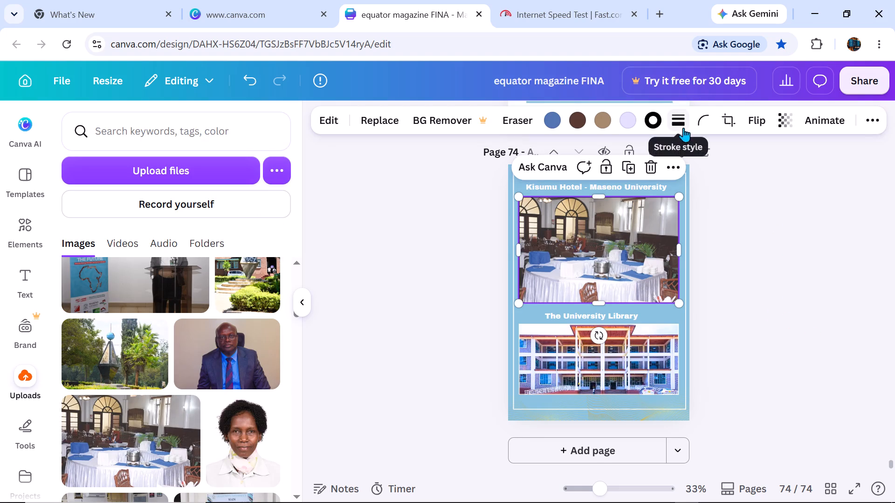
pyautogui.click(677, 124)
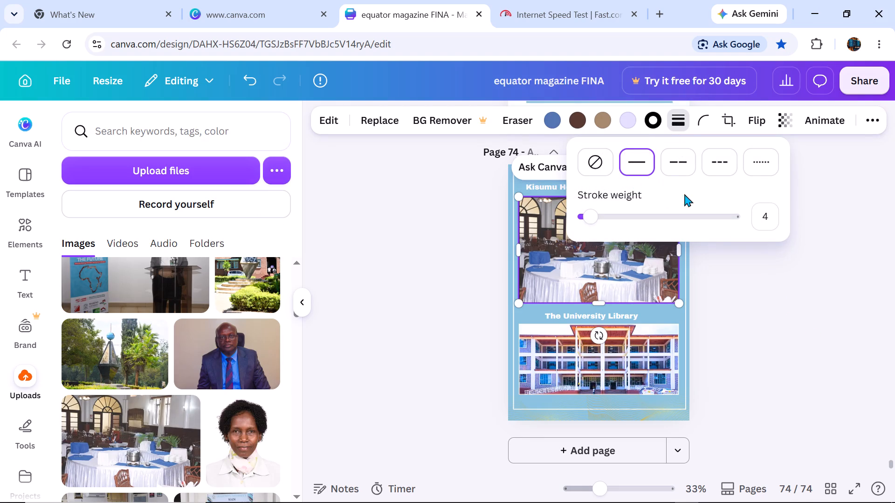
pyautogui.click(809, 338)
pyautogui.click(659, 124)
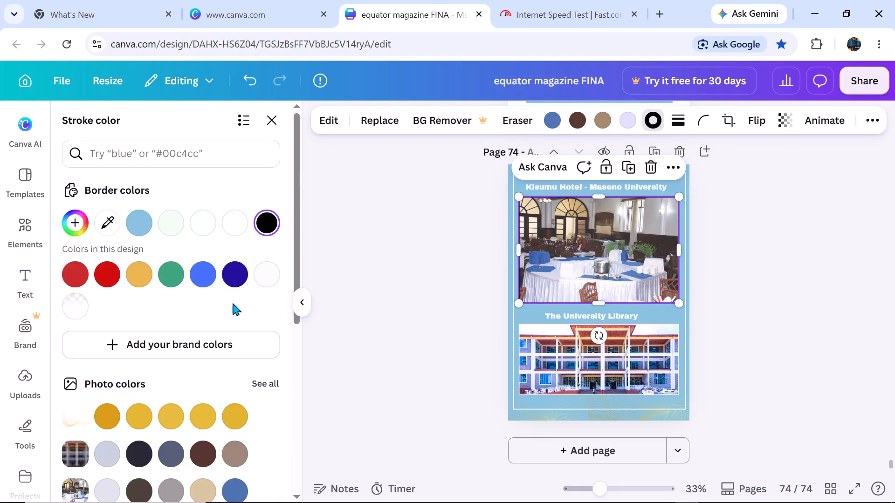
pyautogui.click(239, 222)
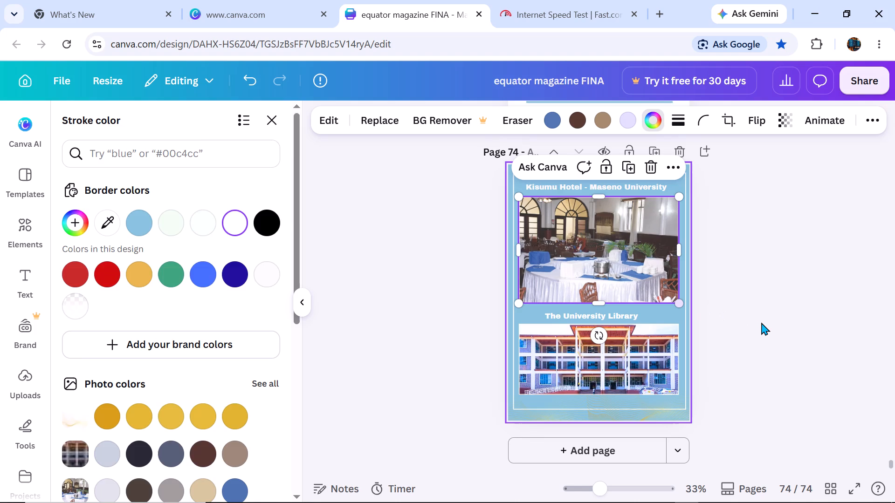
pyautogui.click(761, 322)
pyautogui.click(762, 345)
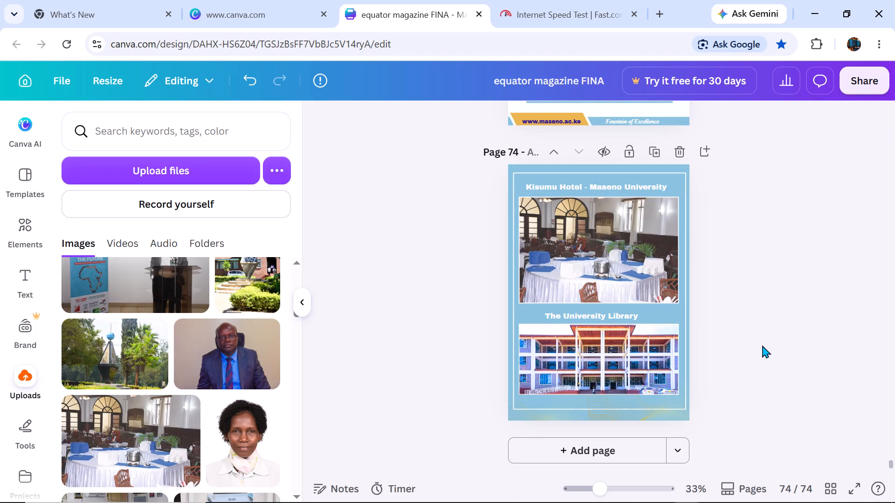
# Nudge the dining room photo down slightly to centre it between the Kisumu Hotel heading and The University Library heading.
pyautogui.press('Down')
pyautogui.press('Down')
pyautogui.click(575, 281)
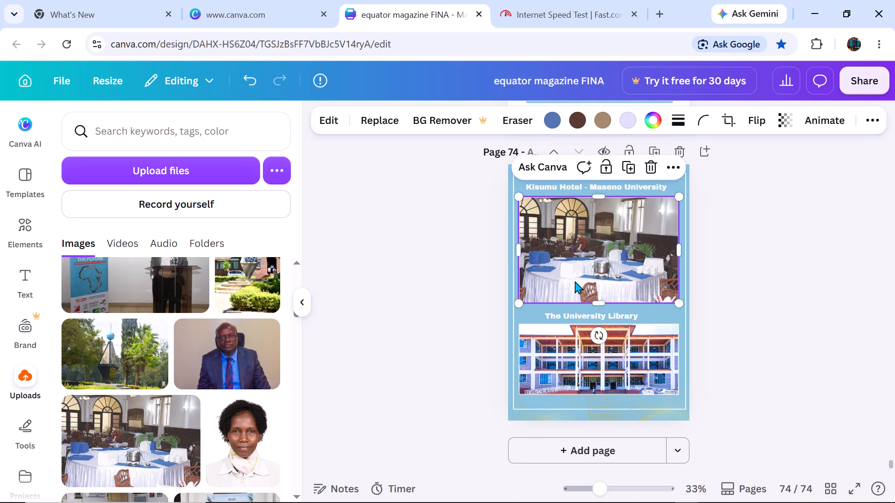
pyautogui.press('Down')
pyautogui.press('Down')
pyautogui.press('Down')
pyautogui.press('Down')
pyautogui.press('Down')
pyautogui.press('Down')
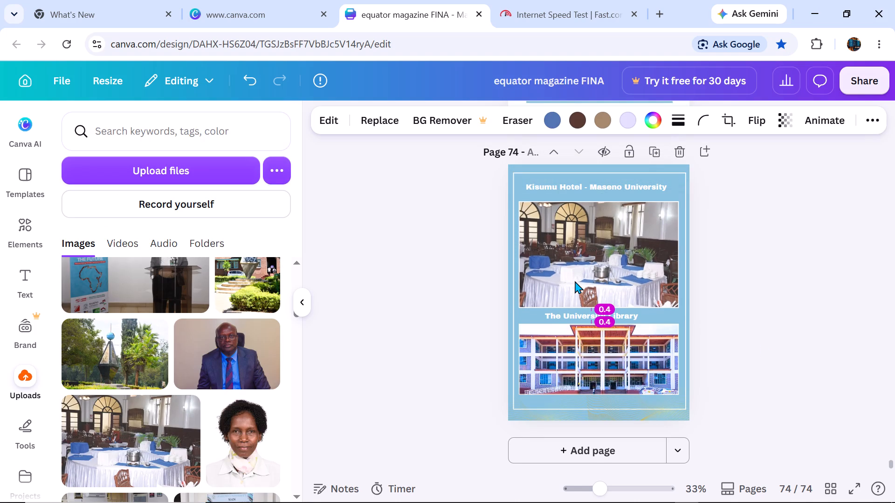
pyautogui.click(745, 369)
# Fill the empty eCampus and Odera Akang'o Campus frames on page 69 with the uploaded eLearning graphic and campus entrance photo.
pyautogui.scroll(2, 744, 370)
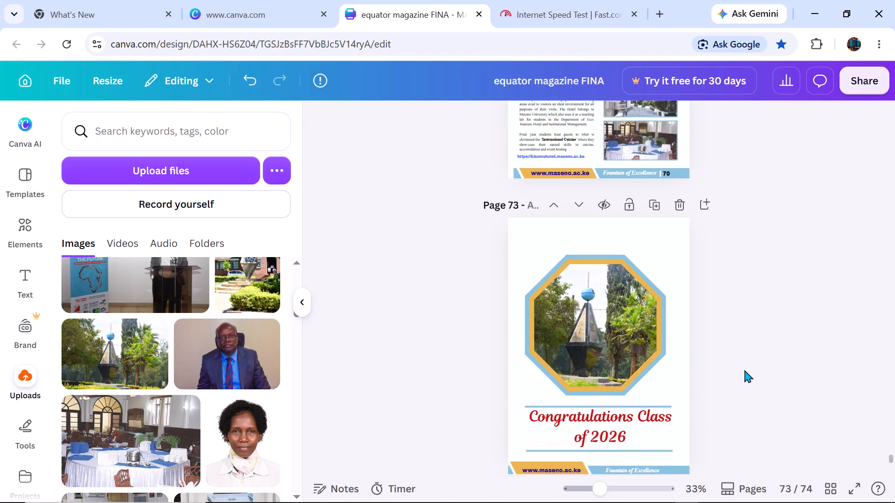
pyautogui.scroll(2, 744, 370)
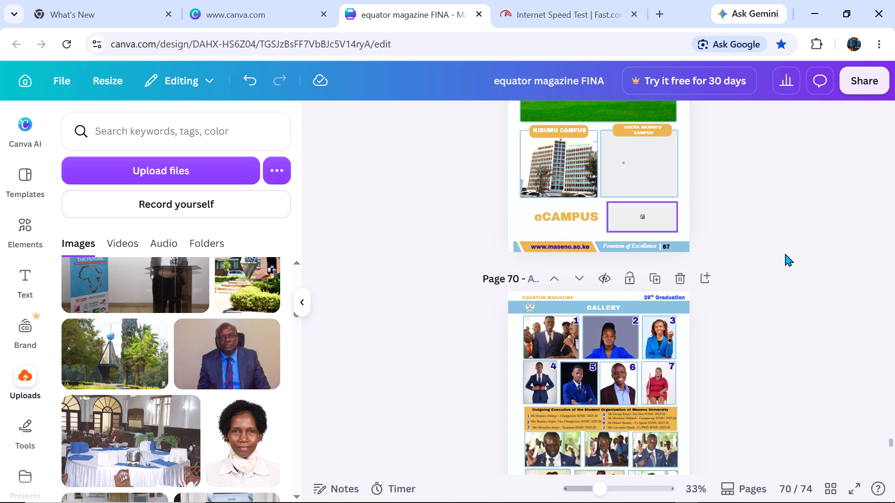
pyautogui.scroll(-4, 157, 352)
pyautogui.scroll(2, 156, 352)
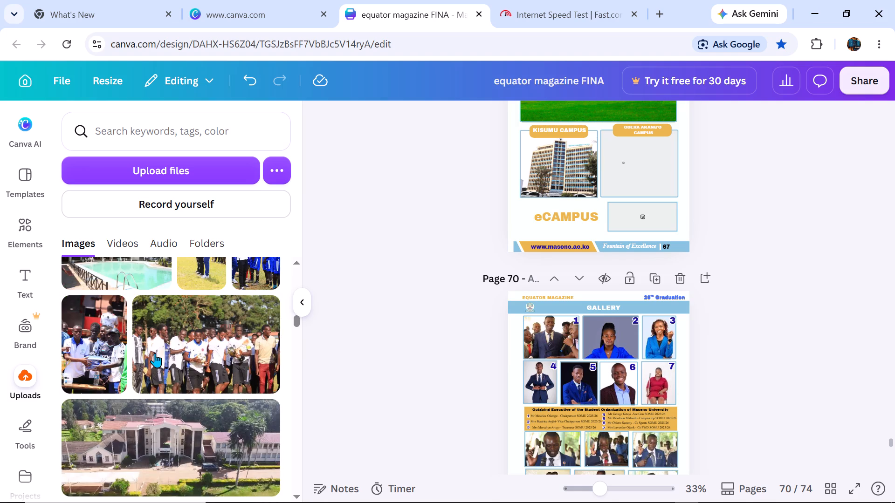
pyautogui.scroll(4, 155, 353)
pyautogui.scroll(-1, 155, 353)
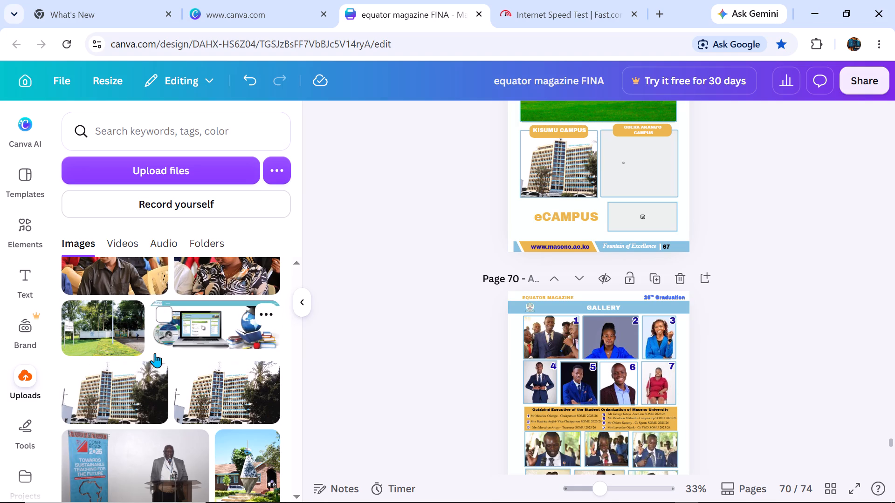
pyautogui.click(209, 333)
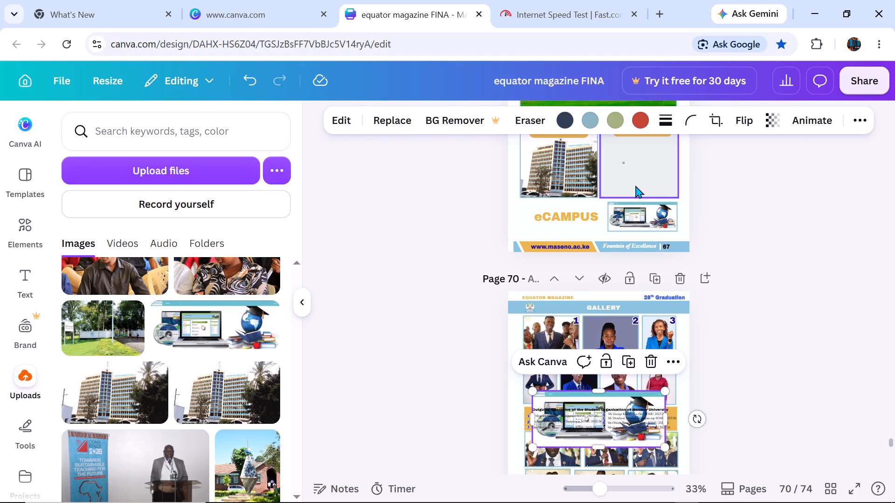
pyautogui.click(121, 327)
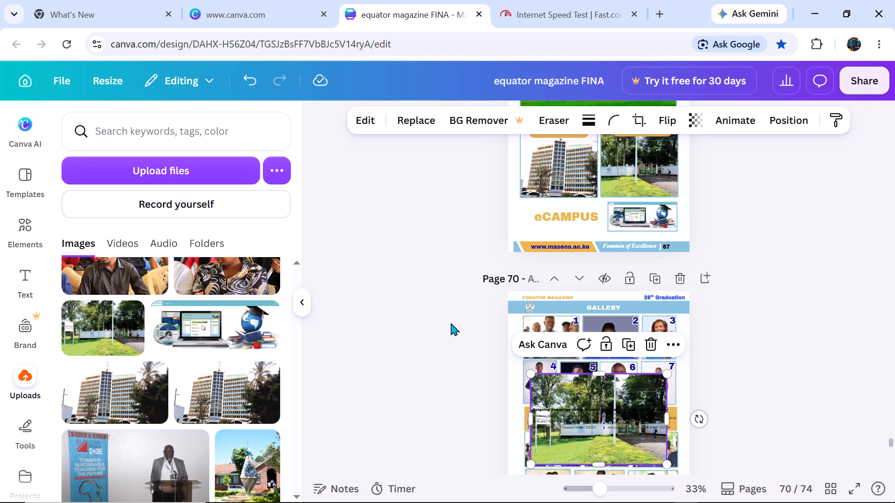
# Delete the extra copies of the campus entrance photo and eLearning graphic from the gallery on page 70.
pyautogui.press('BackSpace')
pyautogui.press('BackSpace')
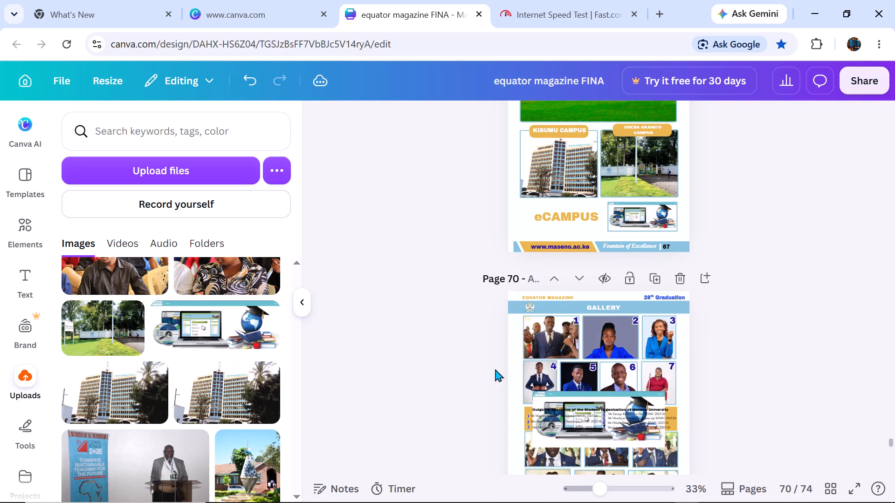
pyautogui.click(660, 396)
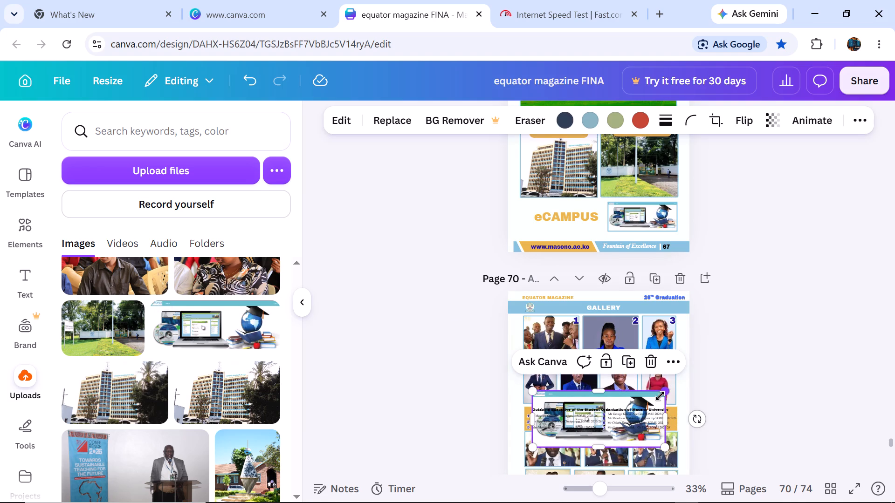
pyautogui.press('BackSpace')
# Review the magazine's pages from the gallery back to the cover, and on to the table of contents.
pyautogui.scroll(2, 760, 232)
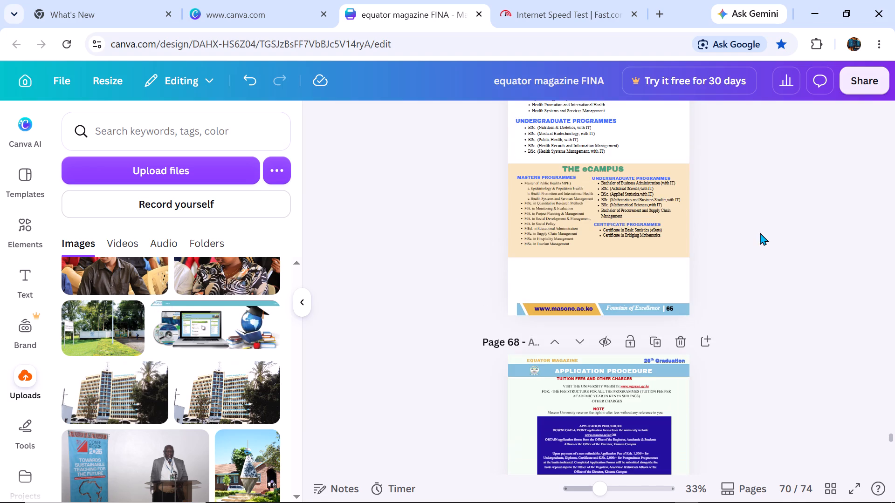
pyautogui.scroll(6, 760, 232)
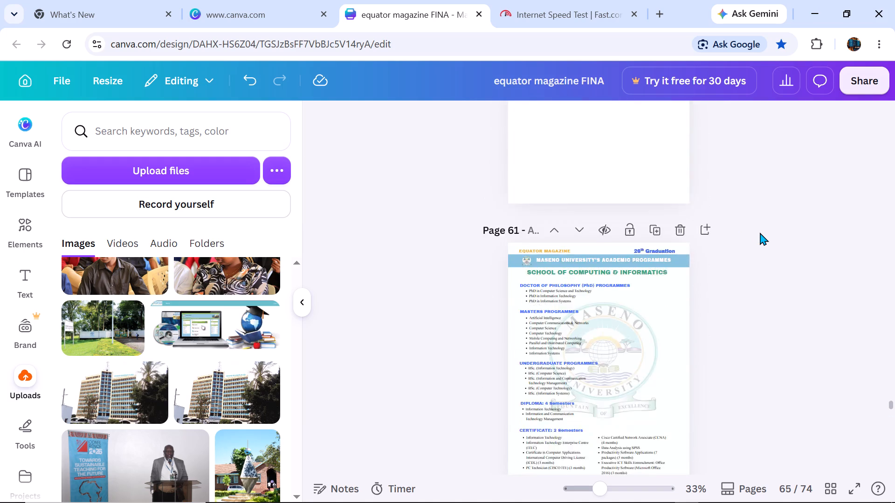
pyautogui.scroll(5, 760, 232)
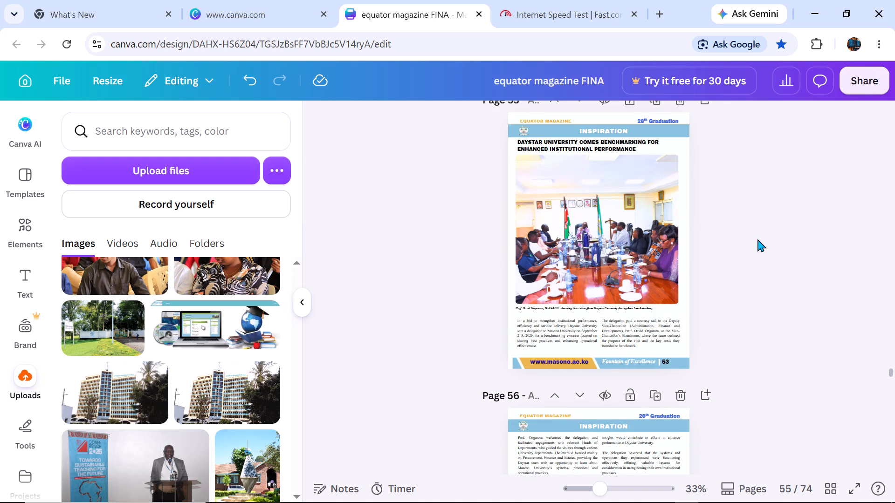
pyautogui.scroll(5, 757, 239)
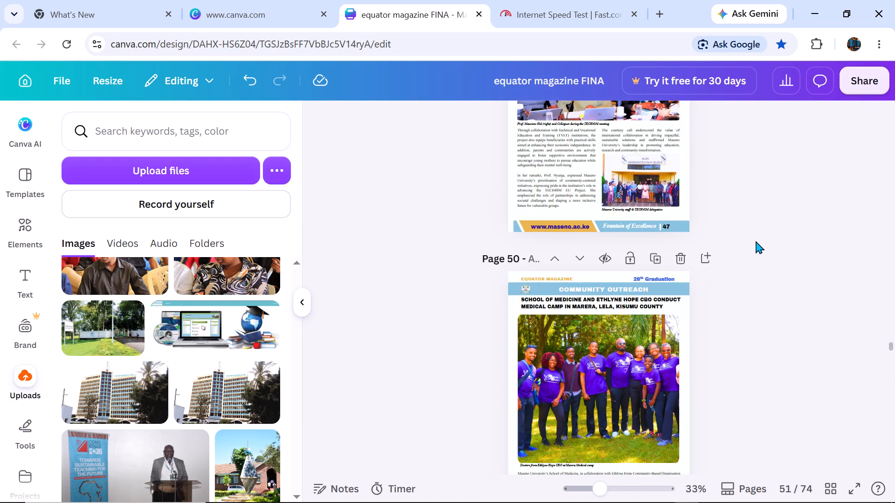
pyautogui.scroll(7, 756, 241)
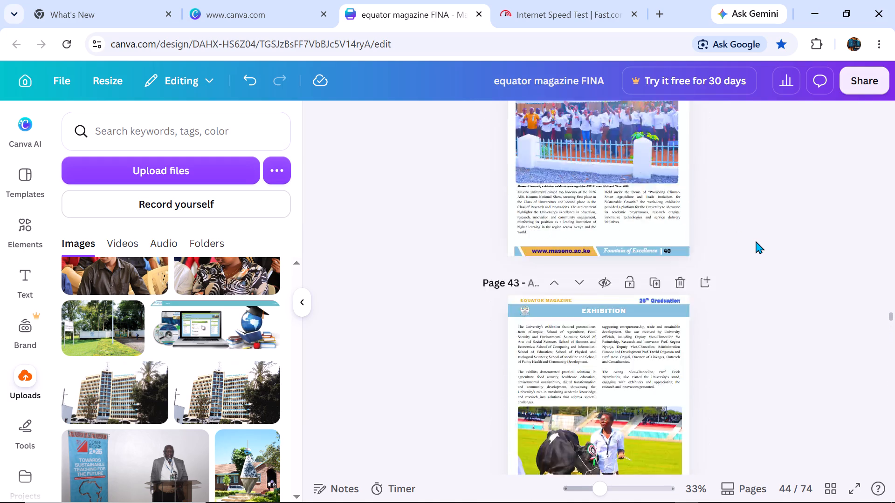
pyautogui.scroll(4, 756, 241)
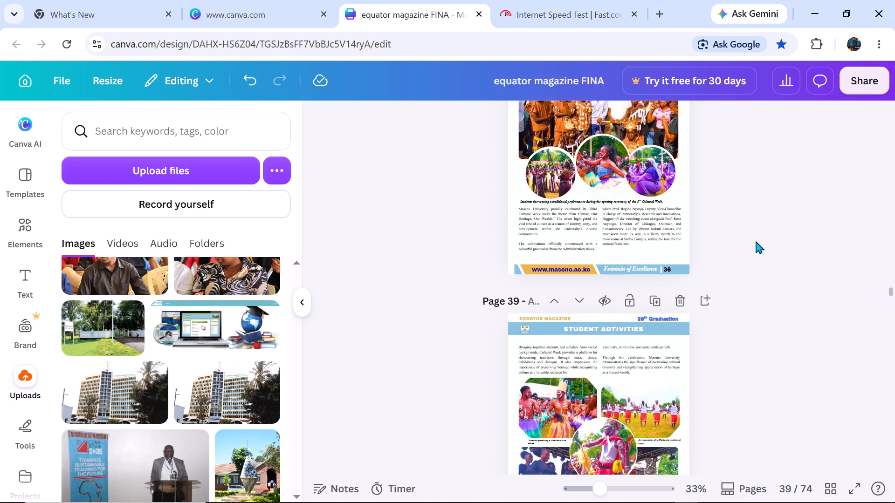
pyautogui.scroll(5, 756, 241)
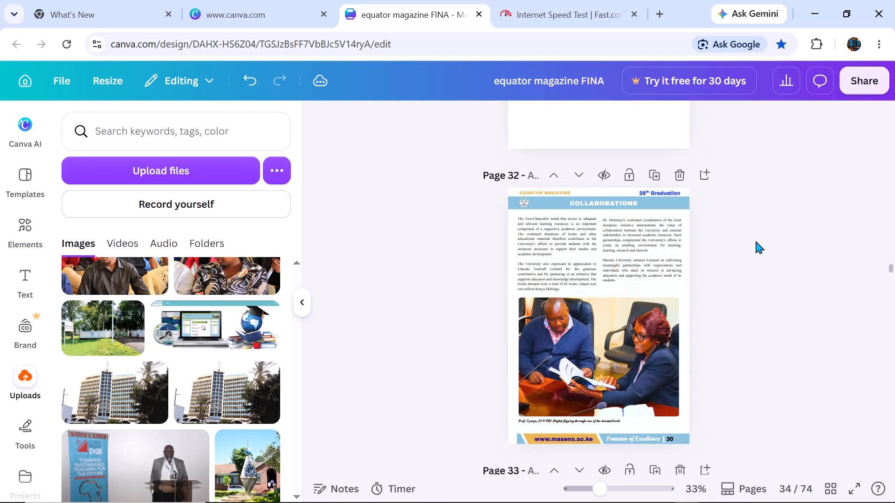
pyautogui.scroll(4, 756, 241)
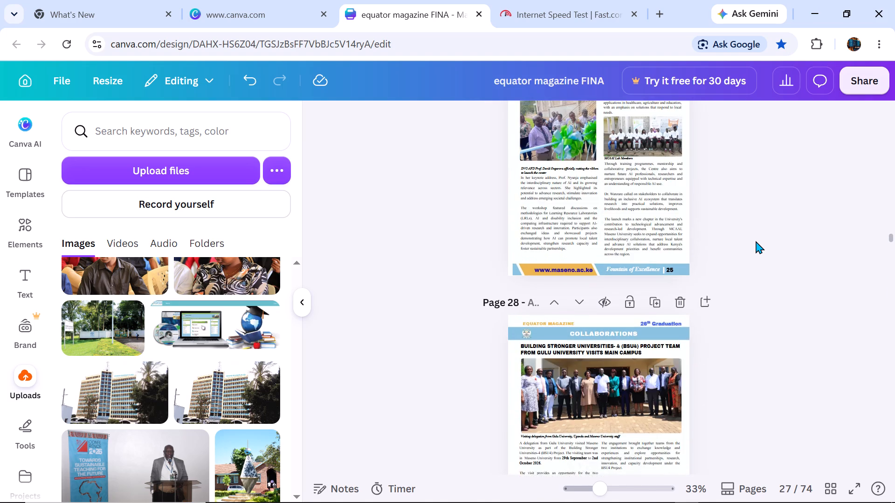
pyautogui.scroll(10, 756, 241)
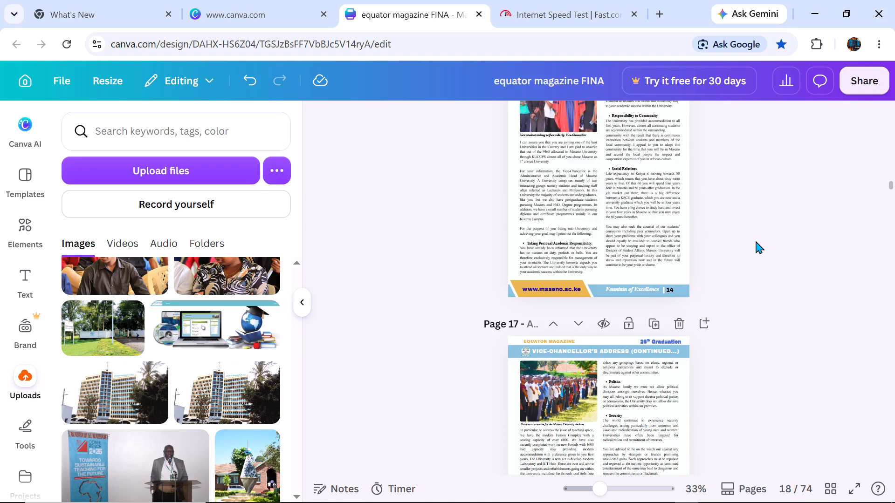
pyautogui.scroll(16, 756, 241)
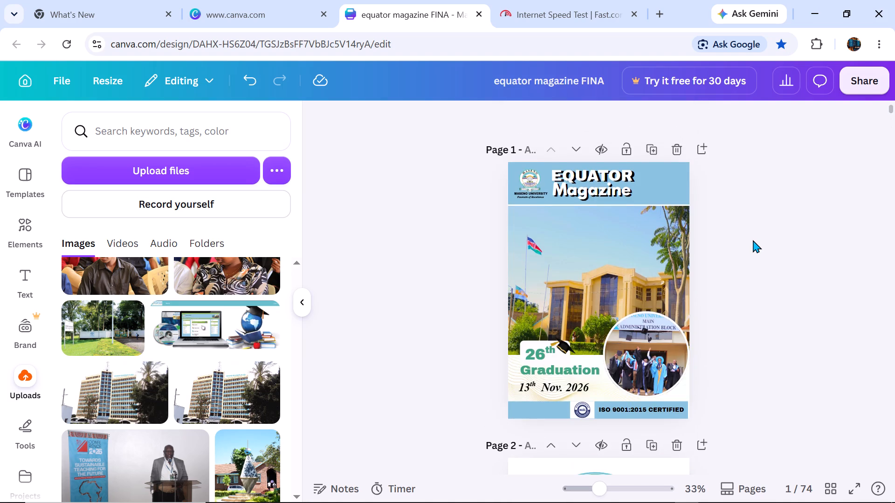
pyautogui.scroll(-5, 753, 241)
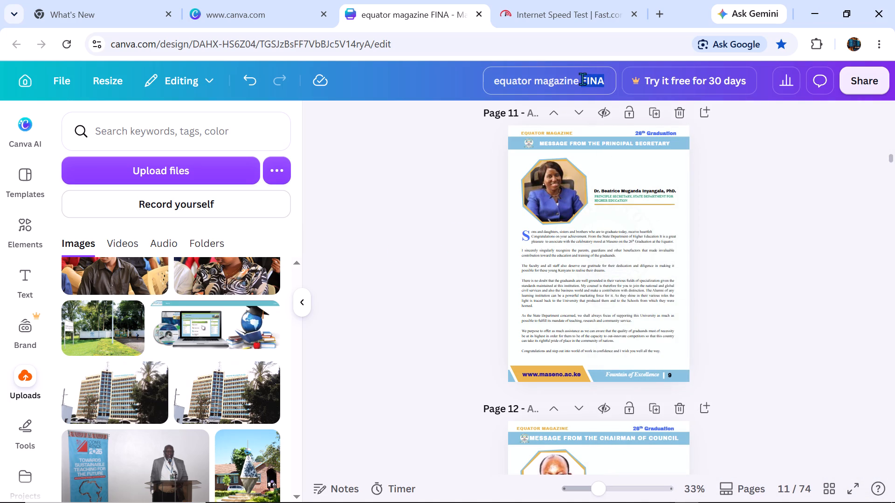
pyautogui.write('lates')
pyautogui.press('Return')
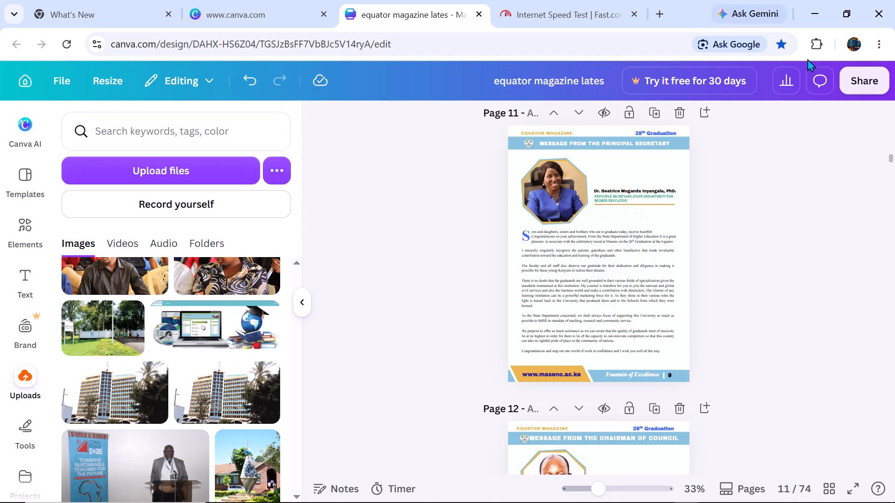
# Download all pages of the magazine as a PDF with the Digital preset.
pyautogui.click(879, 90)
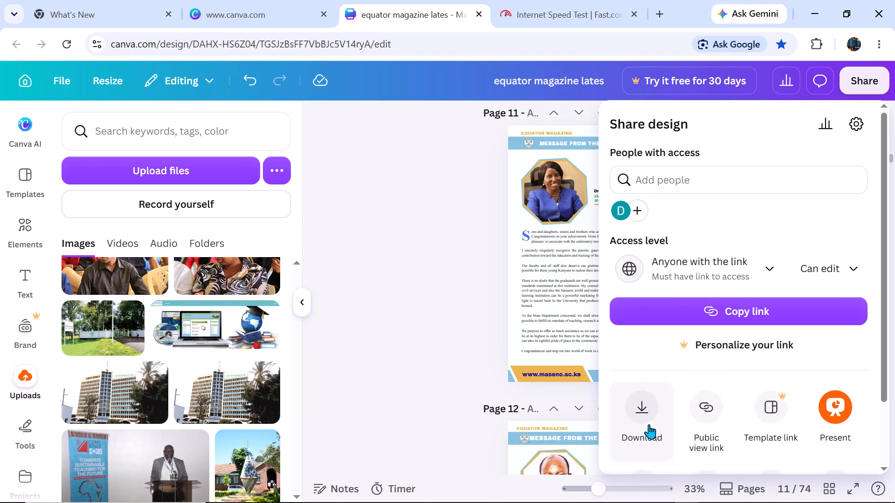
pyautogui.click(649, 424)
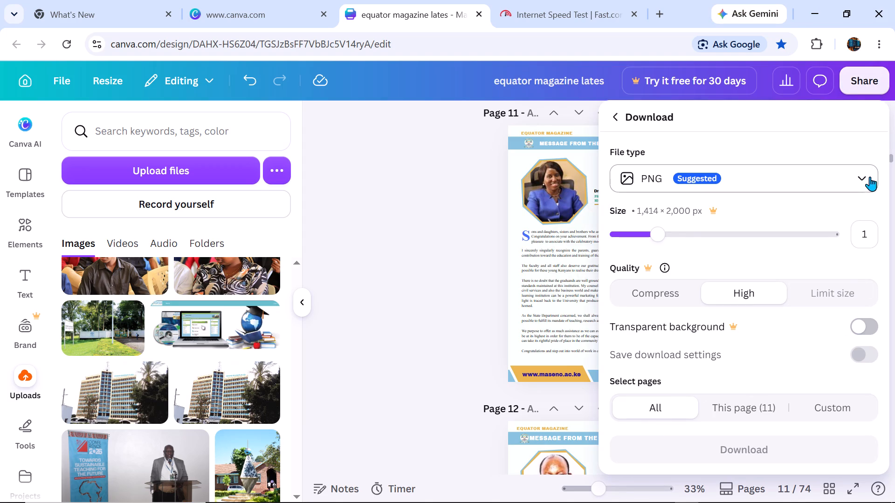
pyautogui.click(869, 177)
pyautogui.click(724, 309)
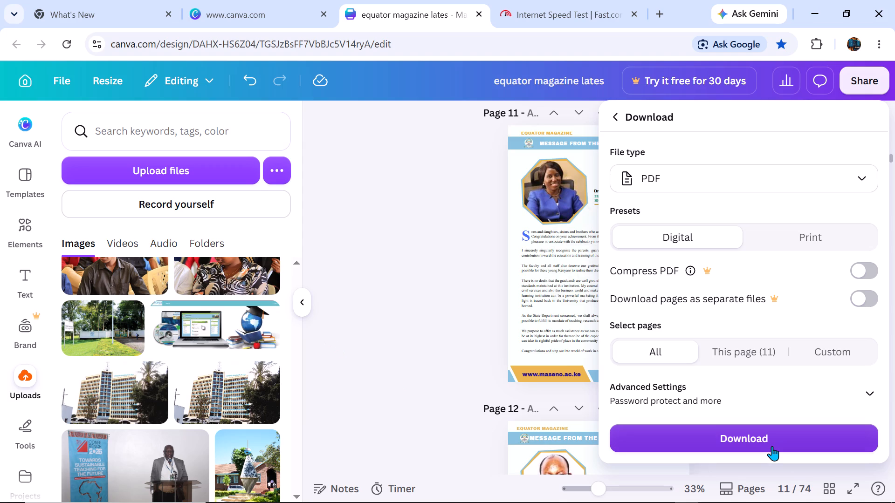
pyautogui.click(772, 446)
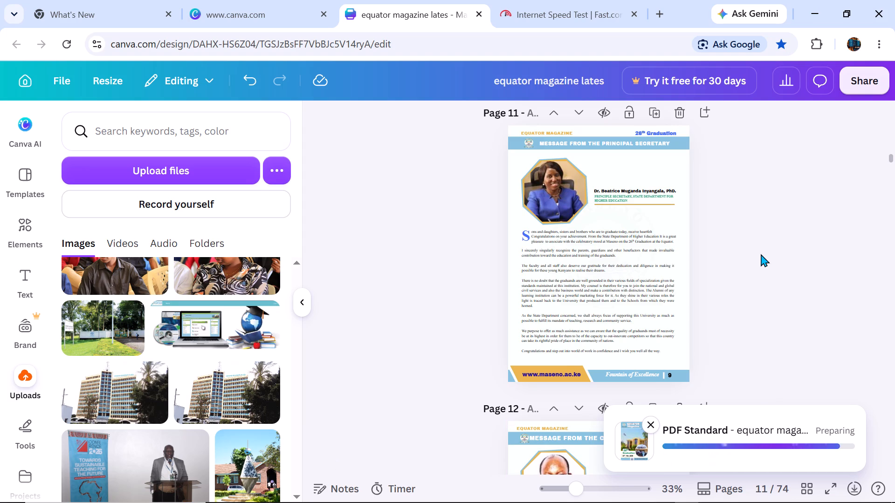
# Review the magazine's pages from the Principal Secretary's message on page 11 through to the back cover on page 74.
pyautogui.scroll(-4, 761, 254)
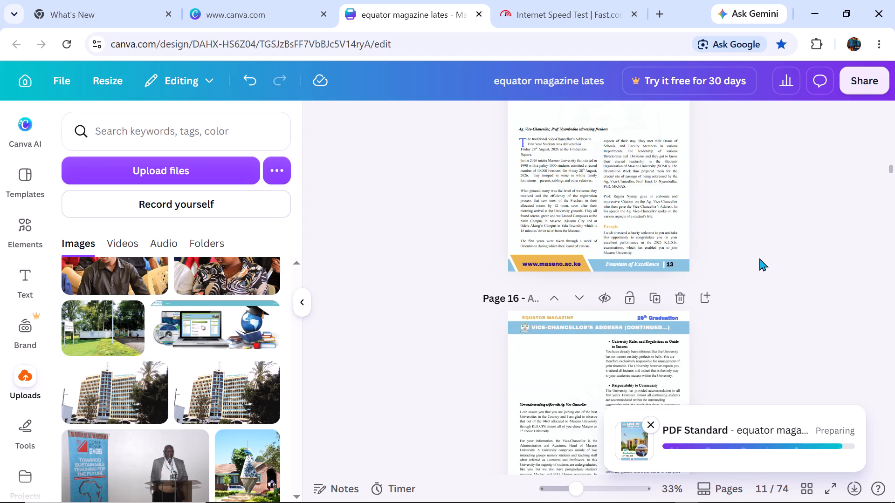
pyautogui.scroll(1, 759, 260)
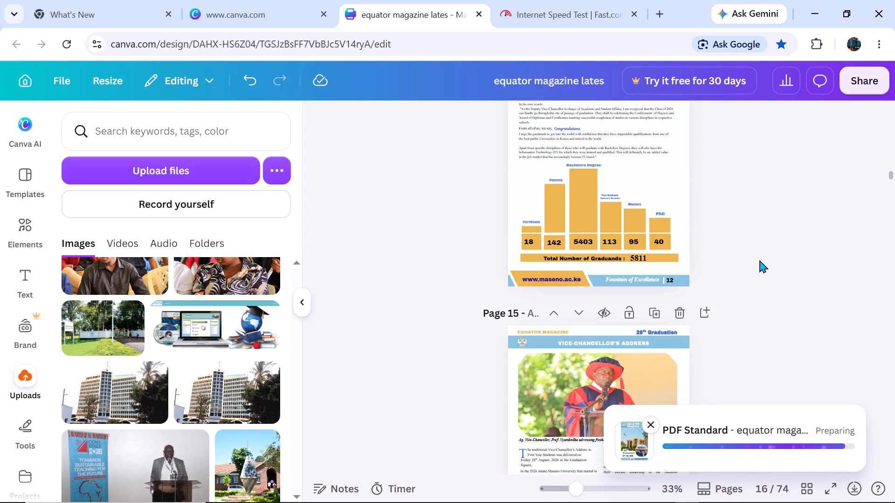
pyautogui.scroll(-13, 759, 260)
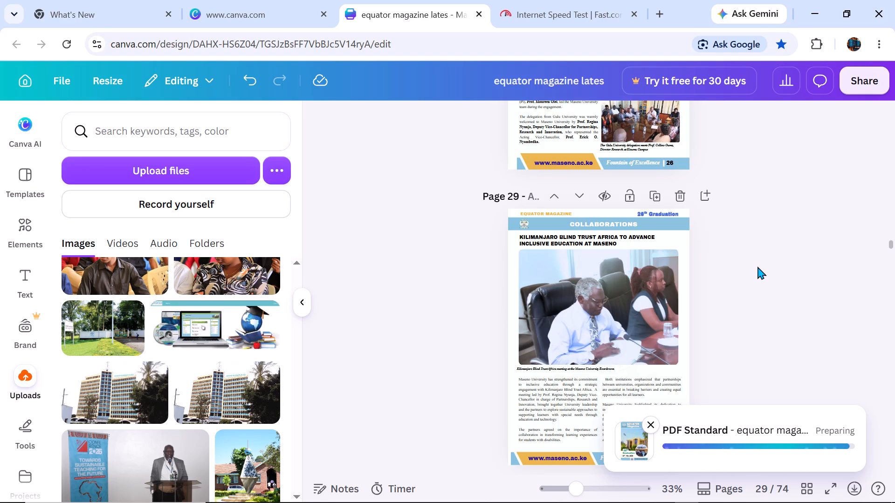
pyautogui.scroll(-2, 757, 266)
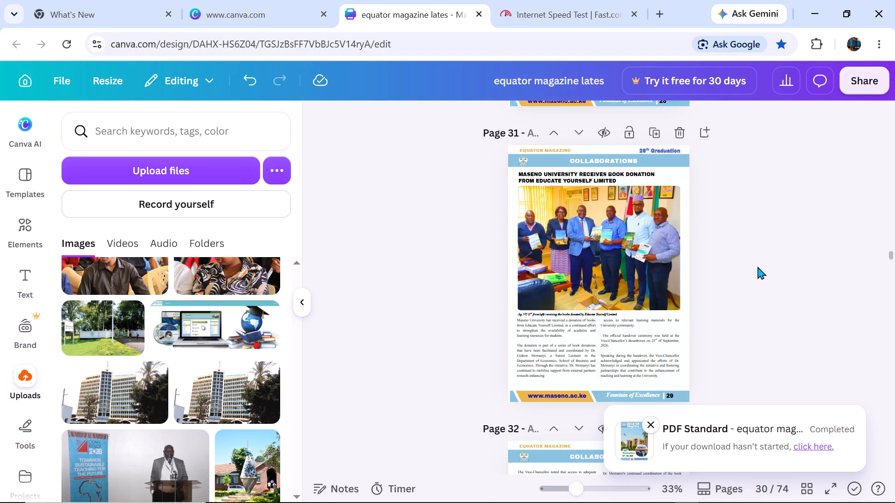
pyautogui.scroll(-4, 757, 267)
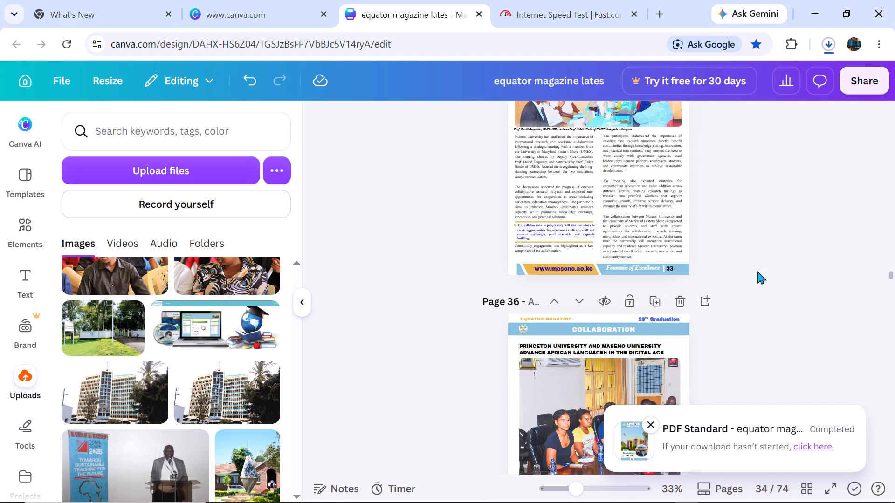
pyautogui.scroll(-4, 757, 271)
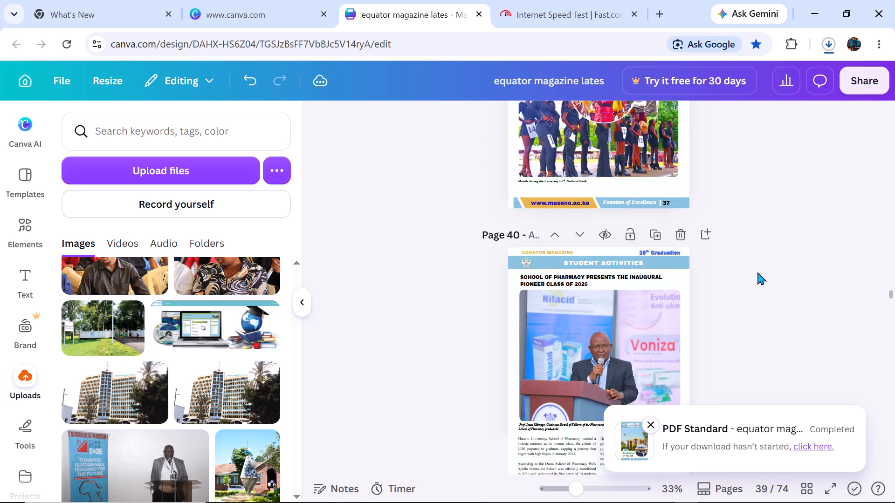
pyautogui.scroll(-4, 757, 272)
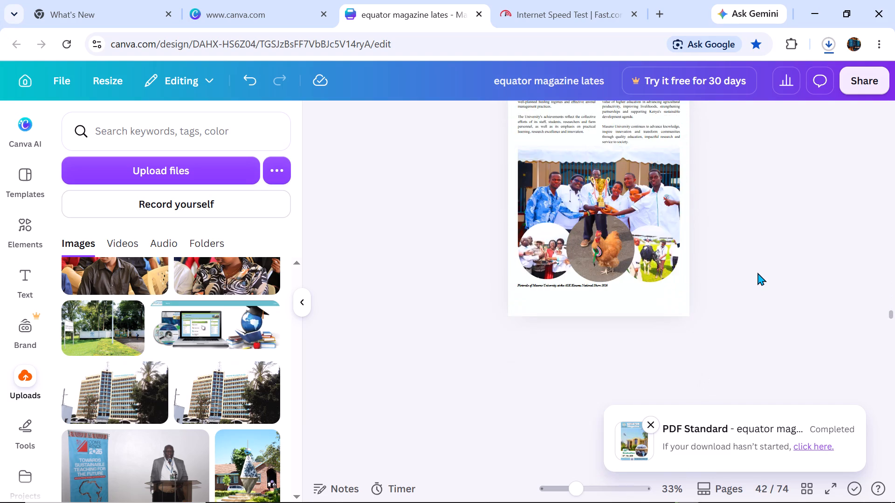
pyautogui.scroll(-4, 757, 272)
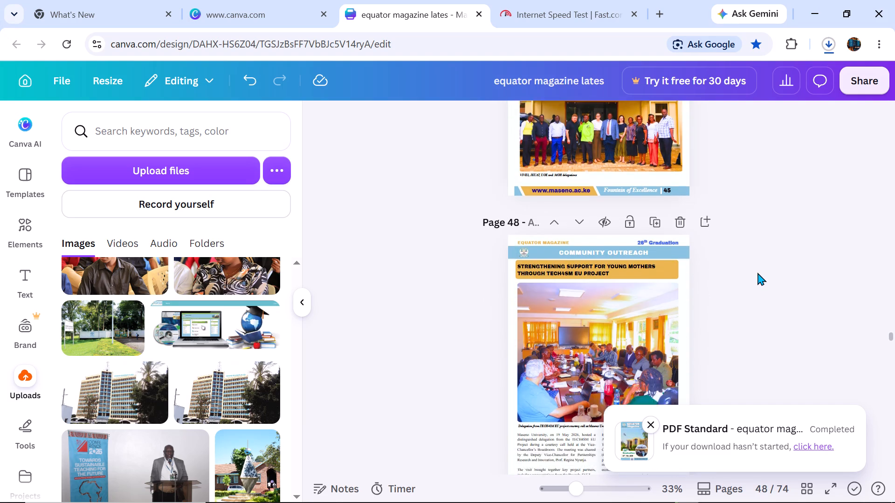
pyautogui.scroll(-3, 757, 272)
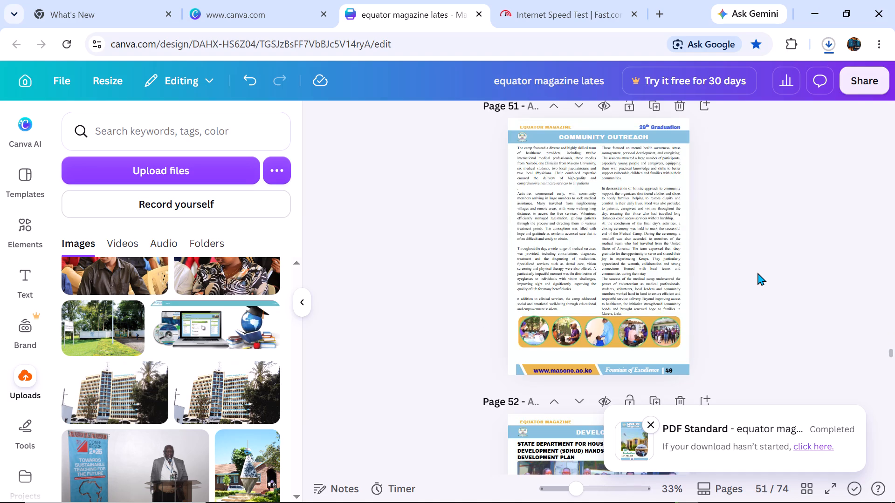
pyautogui.scroll(-5, 757, 272)
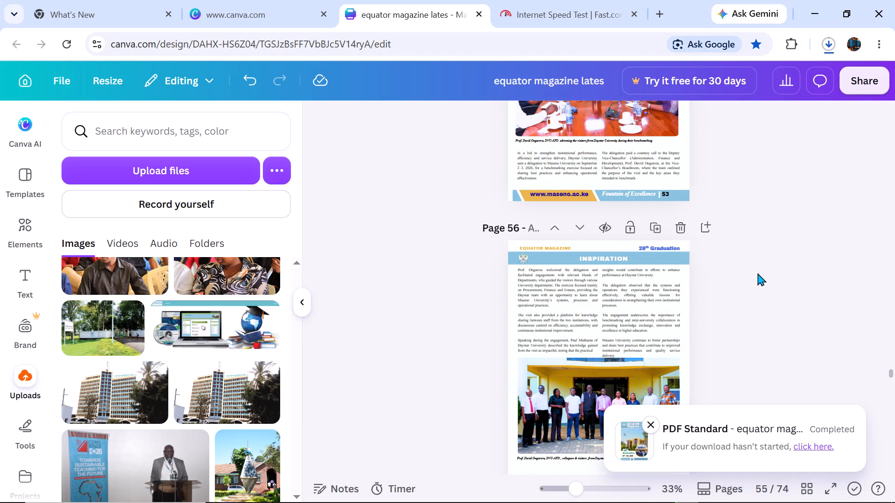
pyautogui.scroll(-3, 757, 273)
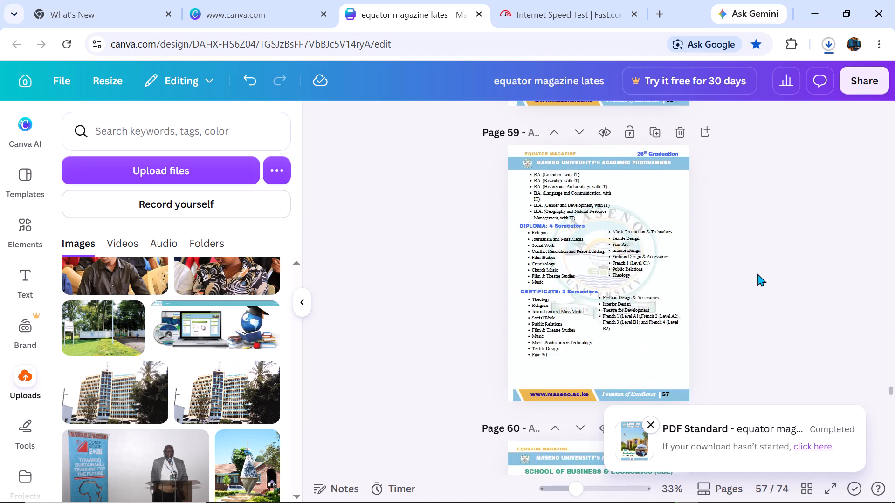
pyautogui.scroll(-7, 757, 273)
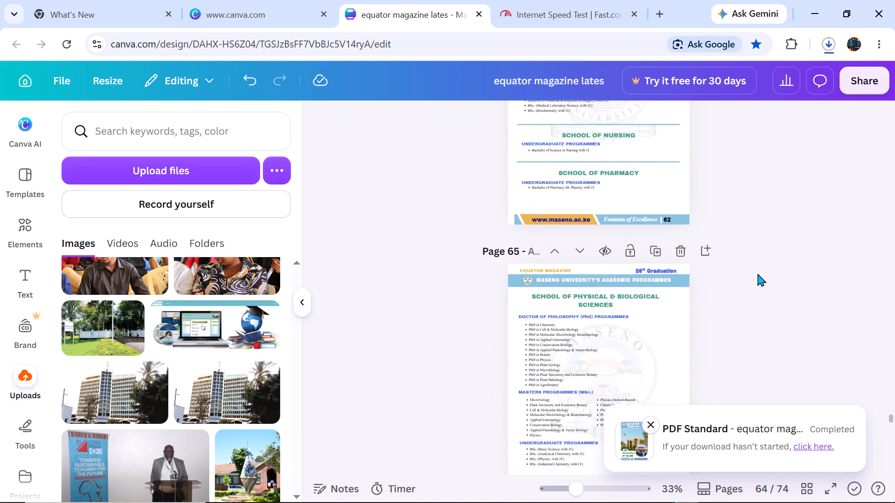
pyautogui.scroll(-3, 757, 273)
pyautogui.scroll(1, 757, 273)
pyautogui.scroll(-1, 757, 273)
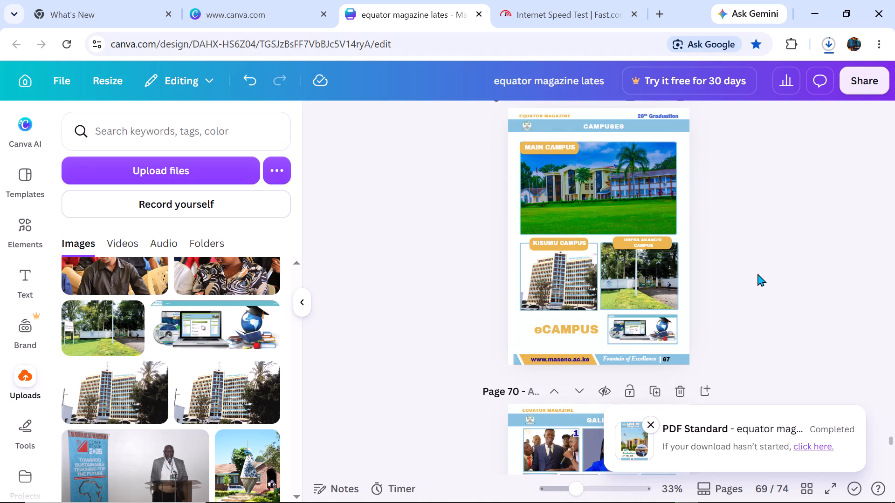
pyautogui.scroll(-3, 757, 273)
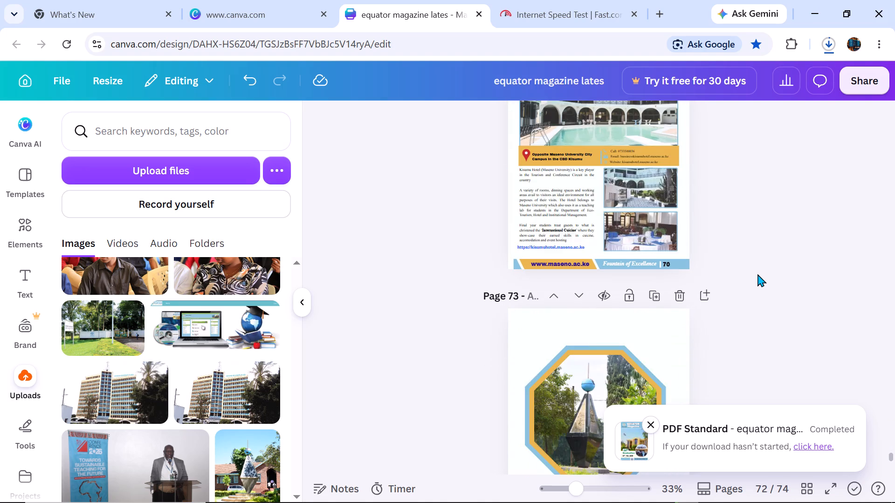
pyautogui.scroll(-2, 757, 274)
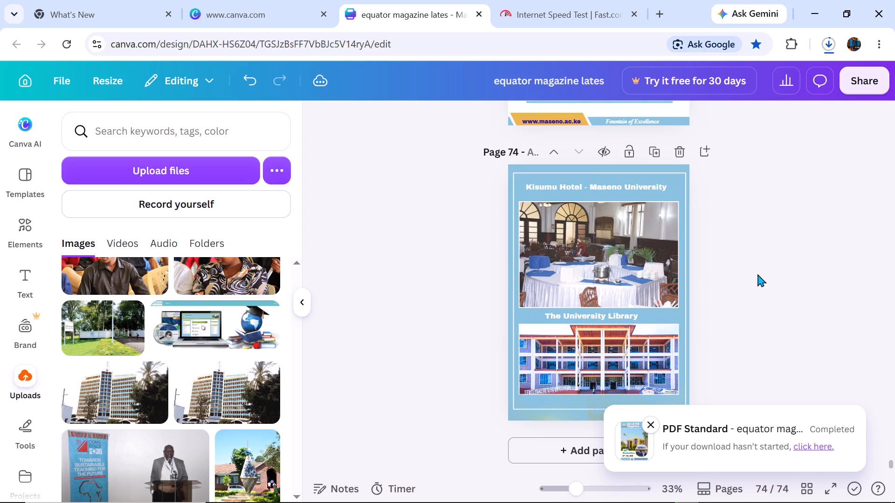
# Check the progress of the magazine's PDF in the browser's recent downloads.
pyautogui.click(828, 45)
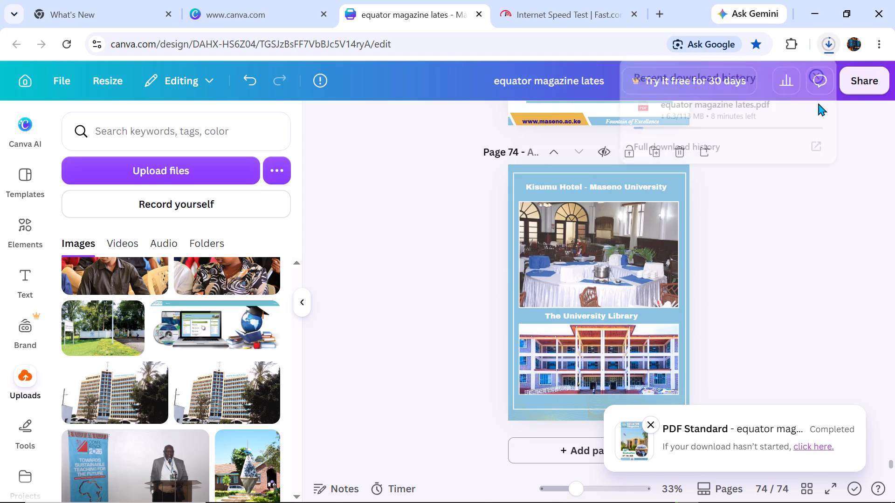
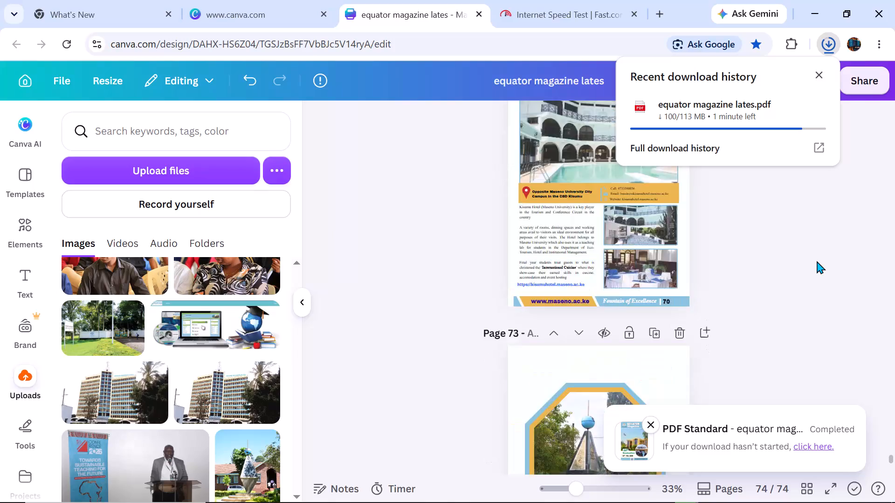
# Review the magazine's pages backwards from the back cover on page 74 to the collaborations pages around page 30.
pyautogui.scroll(4, 817, 261)
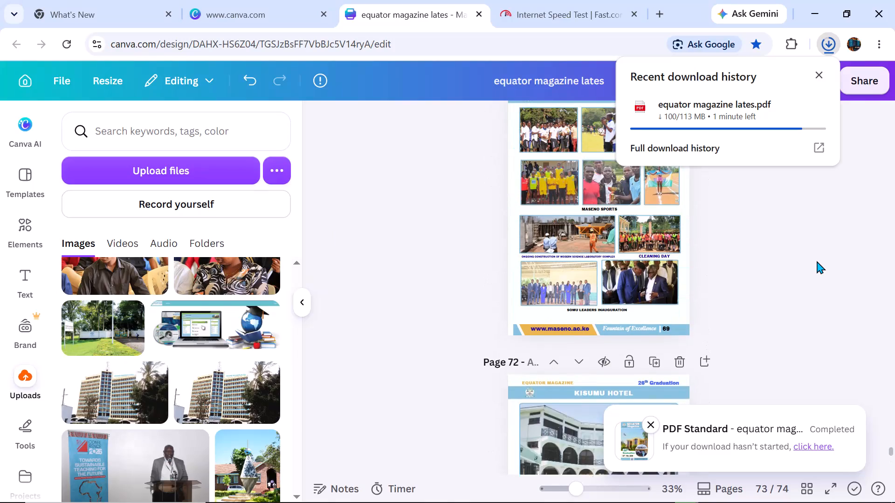
pyautogui.scroll(9, 817, 261)
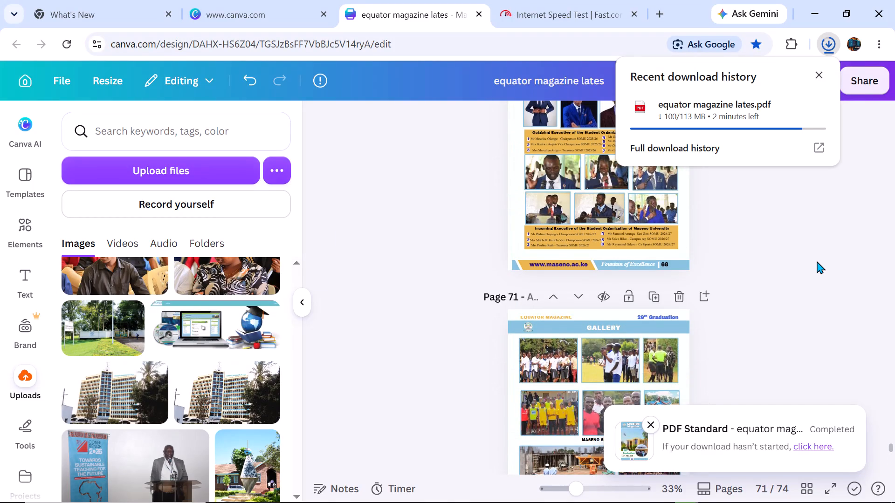
pyautogui.scroll(8, 731, 275)
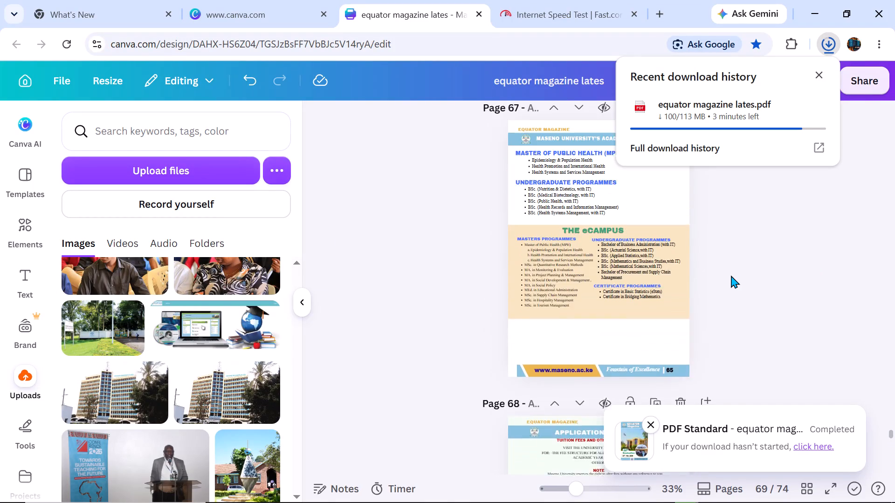
pyautogui.scroll(5, 731, 275)
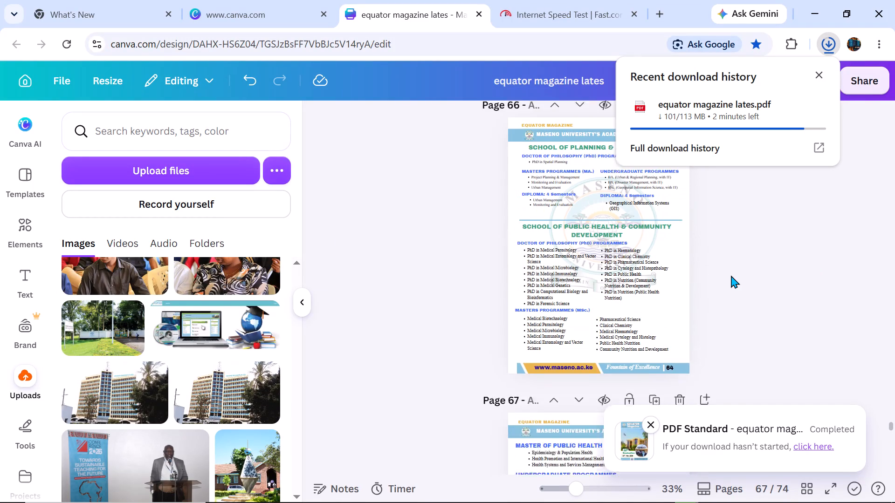
pyautogui.scroll(7, 731, 275)
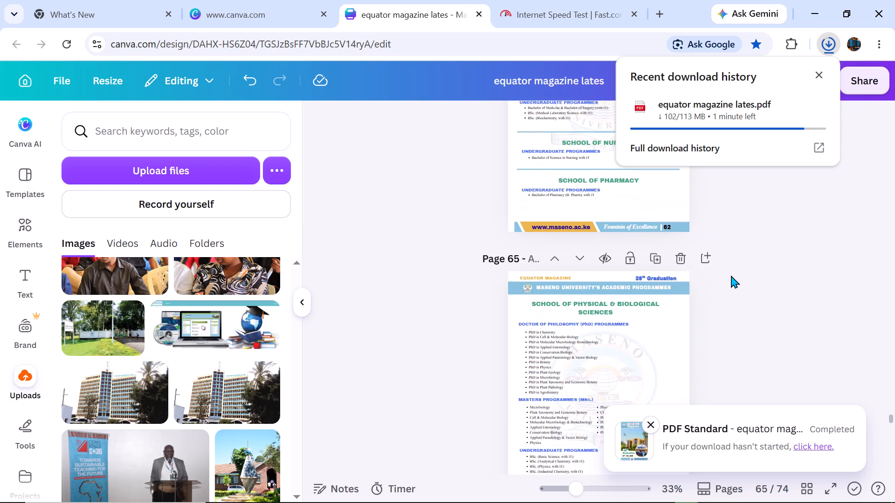
pyautogui.scroll(7, 731, 275)
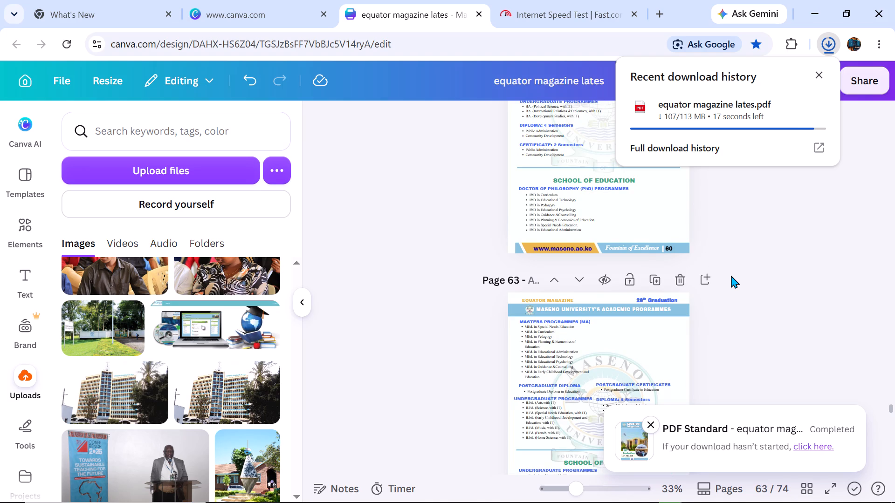
pyautogui.scroll(16, 666, 256)
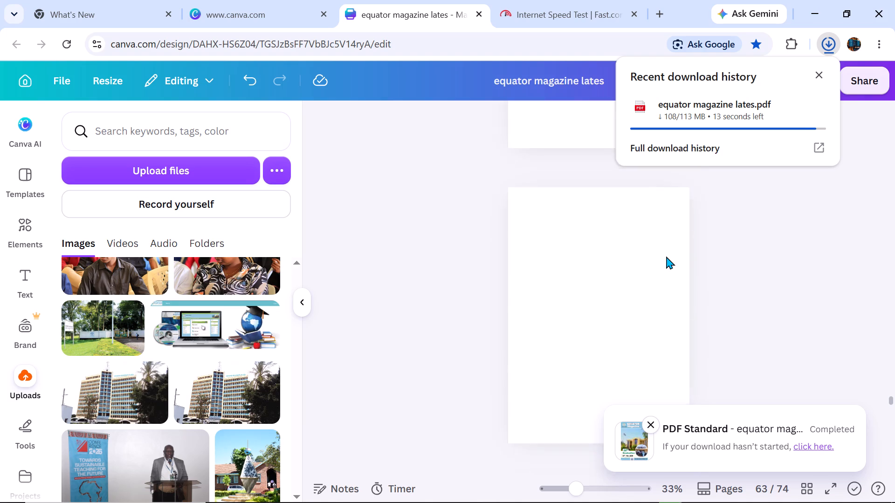
pyautogui.scroll(7, 667, 269)
pyautogui.scroll(2, 857, 230)
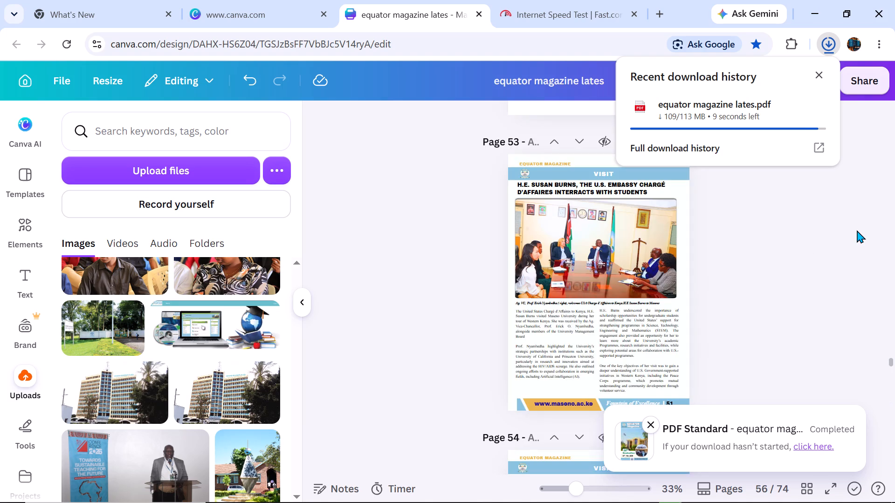
pyautogui.scroll(6, 857, 230)
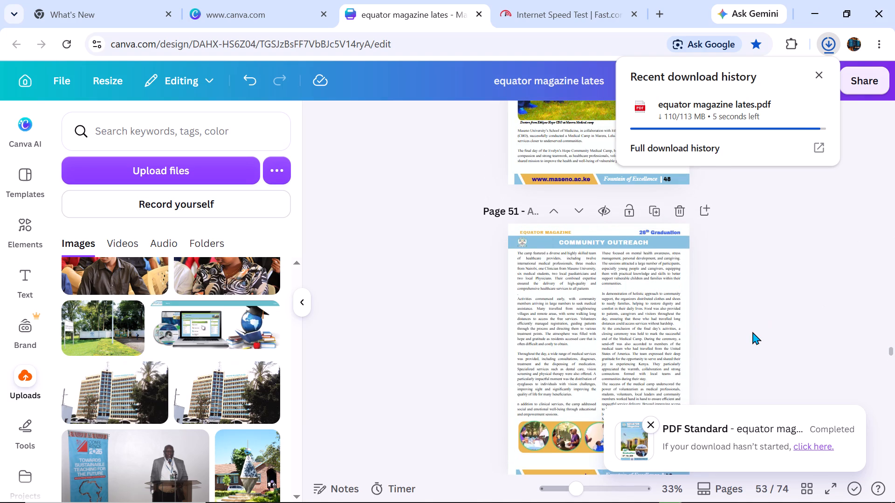
pyautogui.scroll(9, 752, 332)
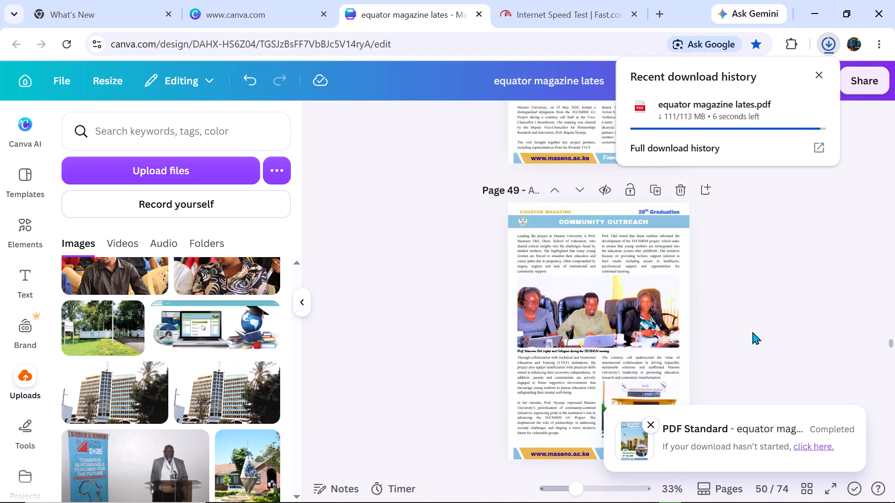
pyautogui.scroll(15, 752, 332)
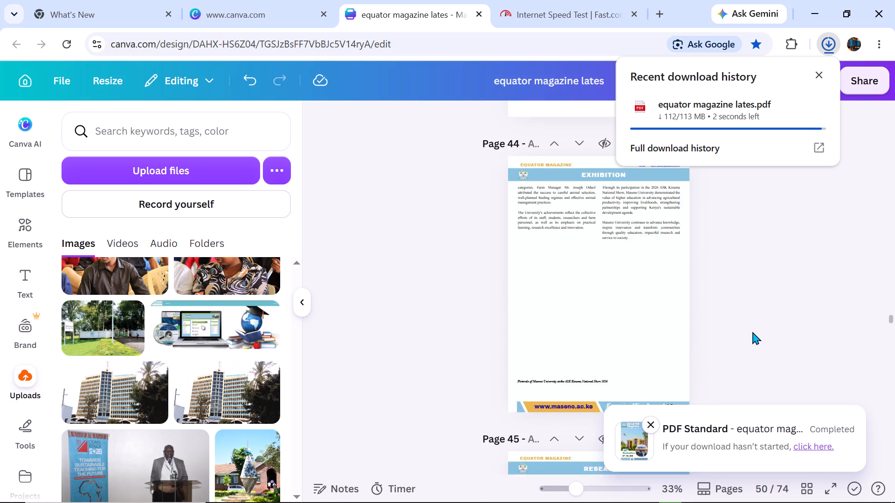
pyautogui.scroll(7, 752, 332)
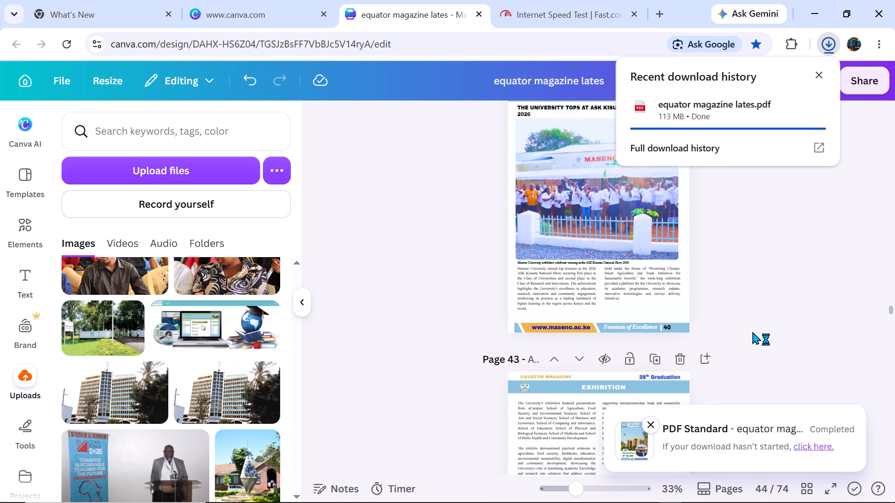
pyautogui.scroll(16, 752, 332)
pyautogui.scroll(7, 752, 332)
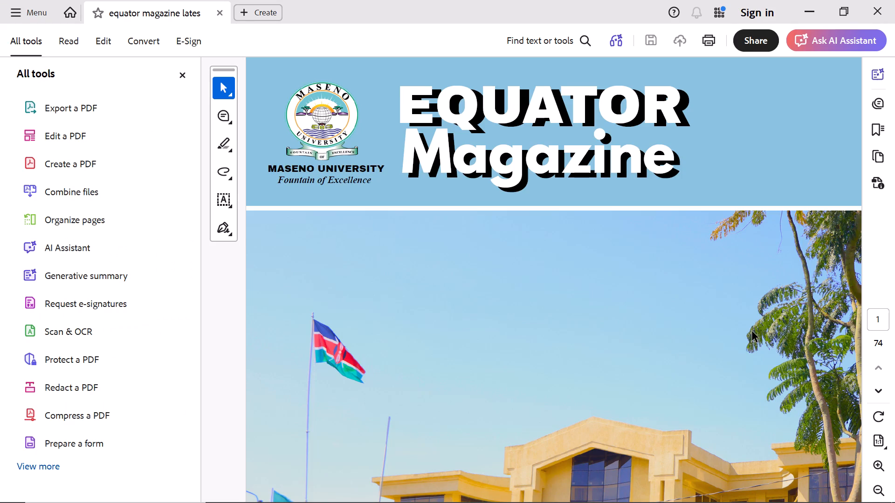
# Close the downloaded magazine PDF in Adobe Acrobat.
pyautogui.click(884, 4)
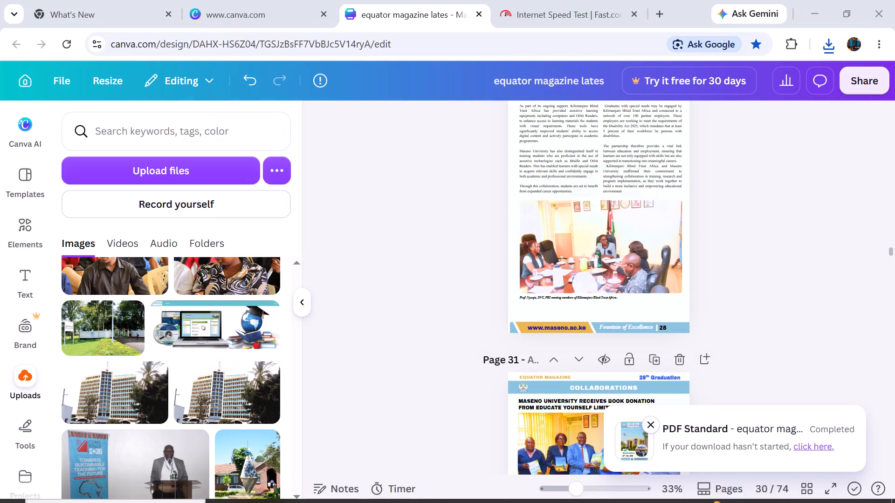
# In File Explorer, copy "equator magazine lates.pdf" from the Downloads folder to the DIANA (D:) drive, and leave File Explorer.
pyautogui.click(316, 502)
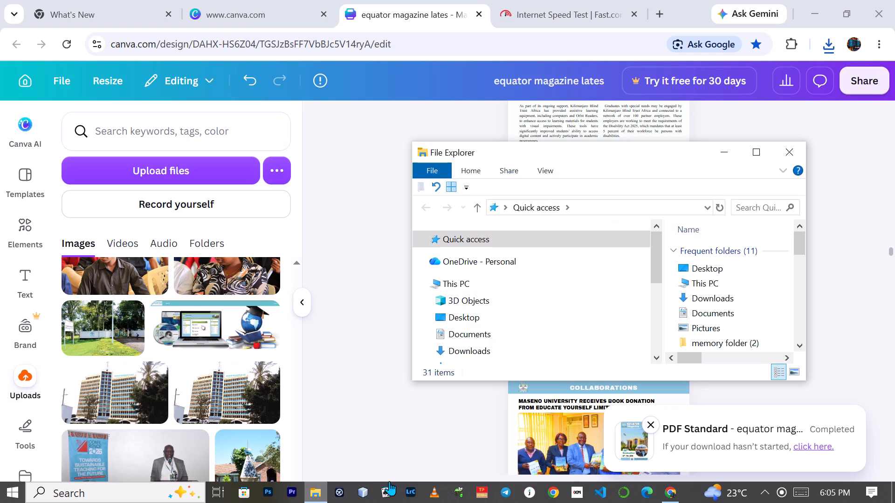
pyautogui.click(752, 153)
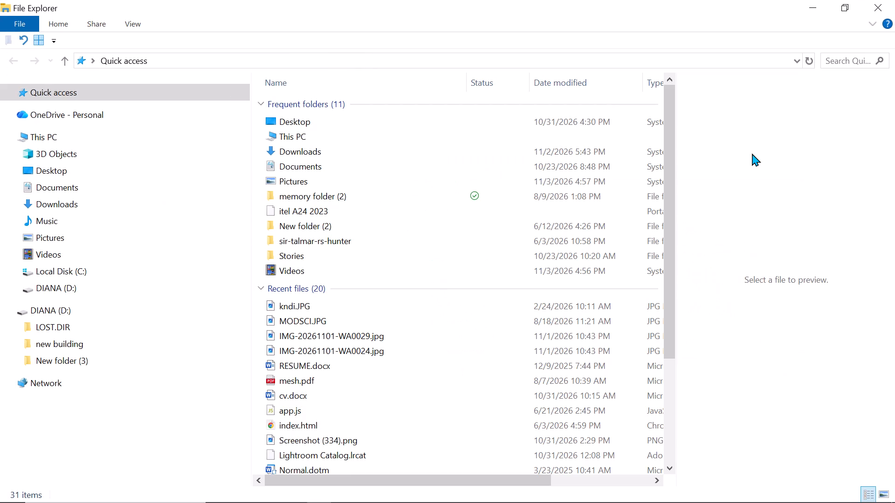
pyautogui.click(107, 206)
pyautogui.scroll(-3, 486, 418)
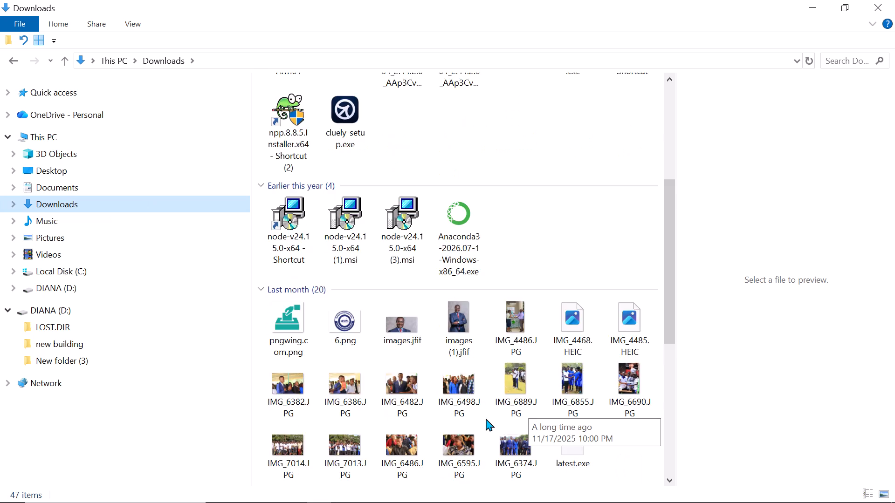
pyautogui.scroll(-4, 486, 418)
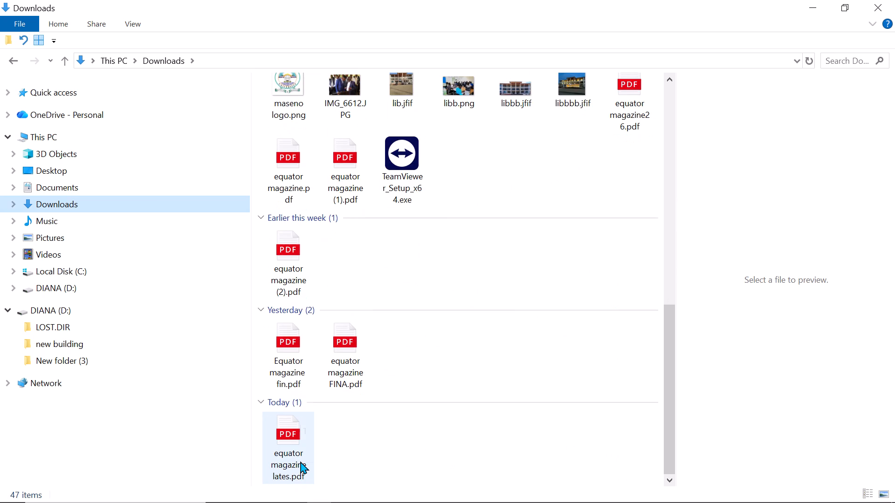
pyautogui.moveTo(300, 461); pyautogui.dragTo(30, 312)
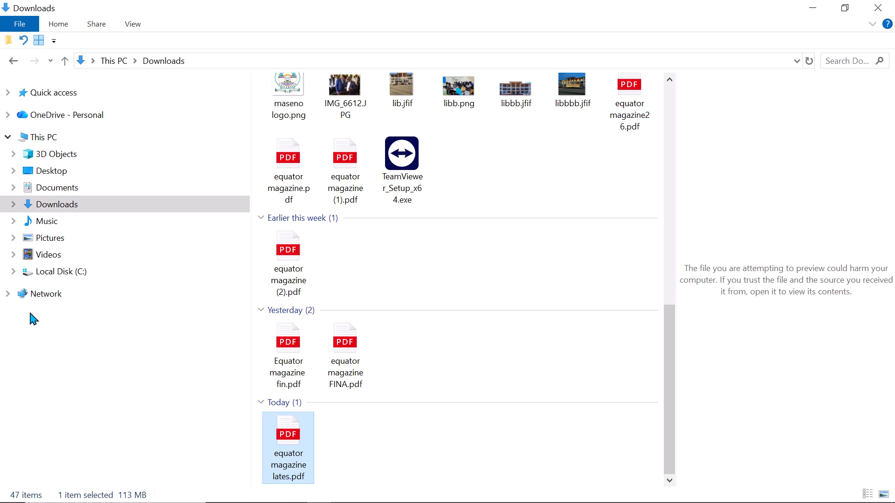
pyautogui.click(861, 0)
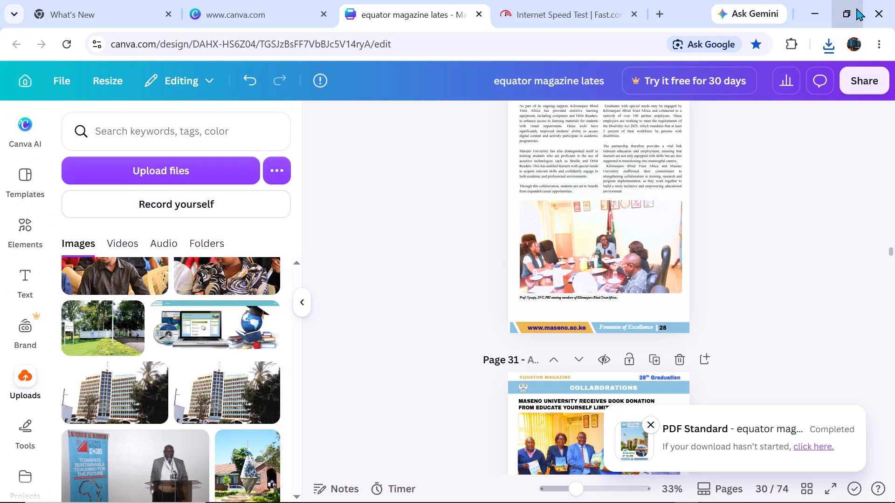
# Review the magazine's pages from the graduand statistics on page 14 to the back cover on page 74, dismissing the download notice.
pyautogui.scroll(-10, 703, 319)
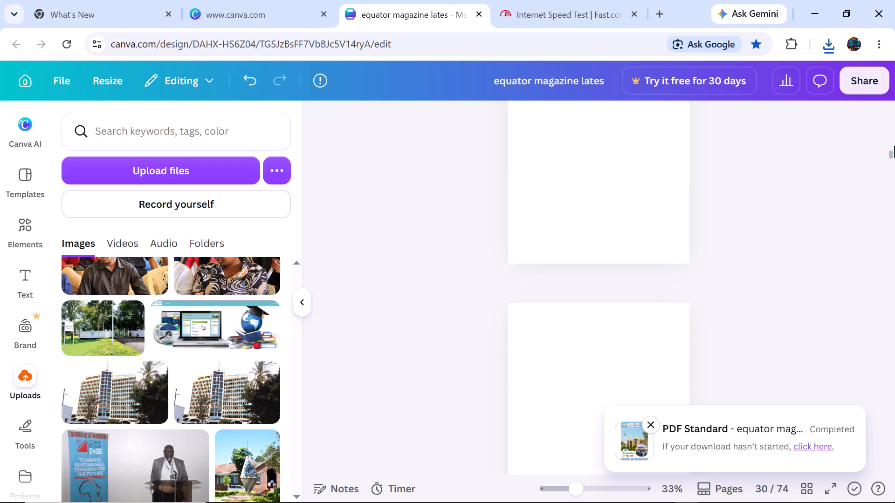
pyautogui.scroll(-5, 662, 343)
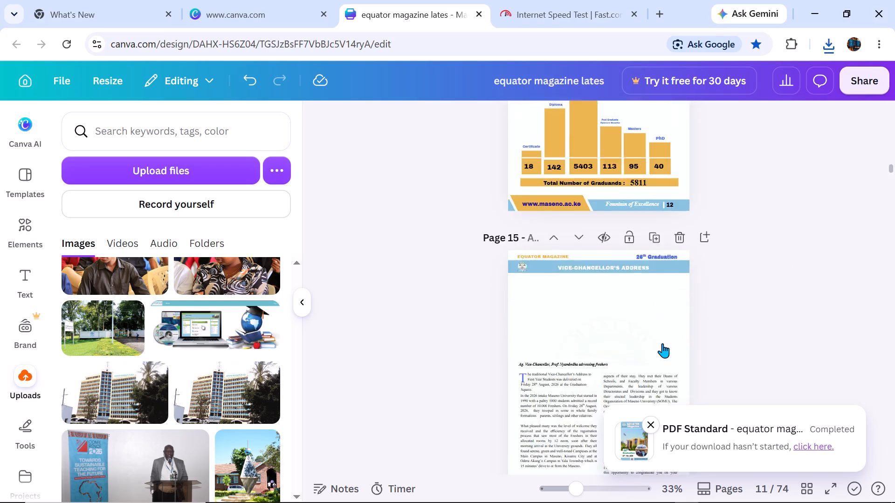
pyautogui.scroll(-10, 662, 343)
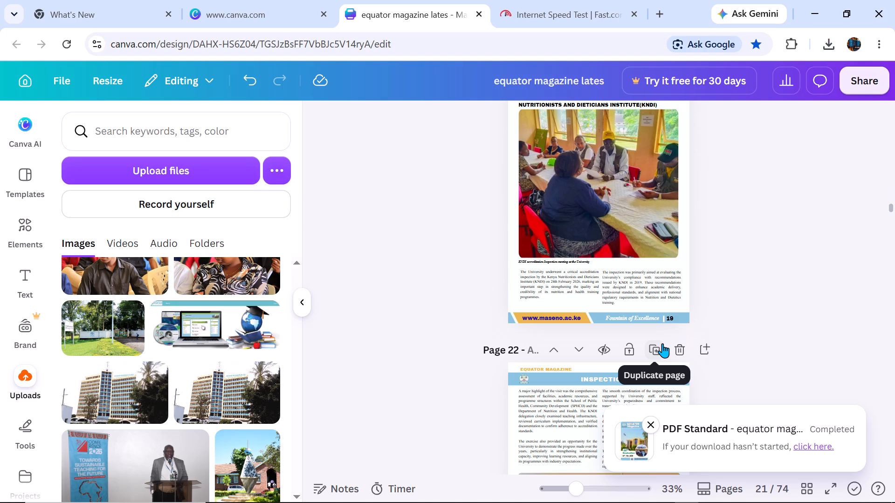
pyautogui.scroll(-20, 857, 312)
pyautogui.scroll(-3, 857, 312)
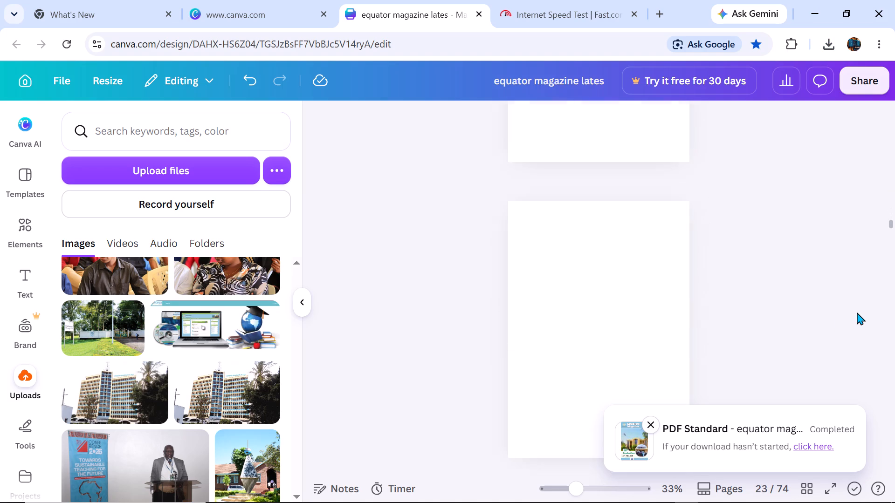
pyautogui.scroll(-20, 857, 312)
pyautogui.scroll(-13, 857, 312)
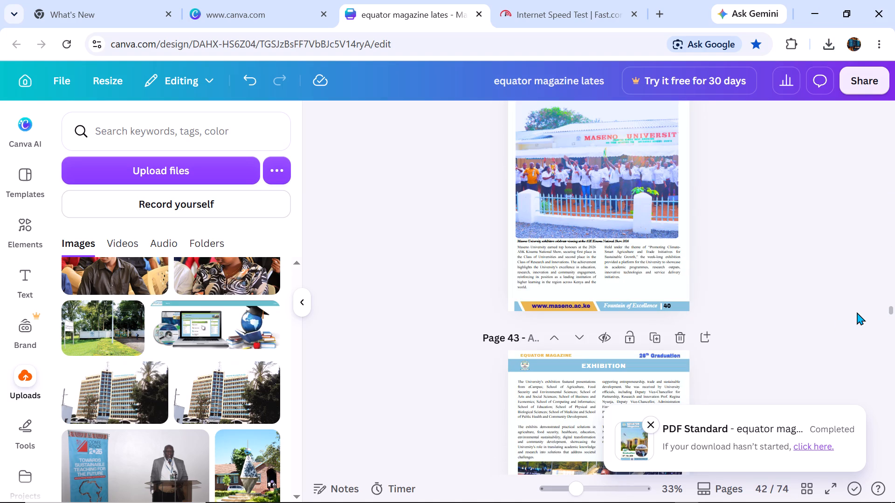
pyautogui.scroll(-9, 857, 312)
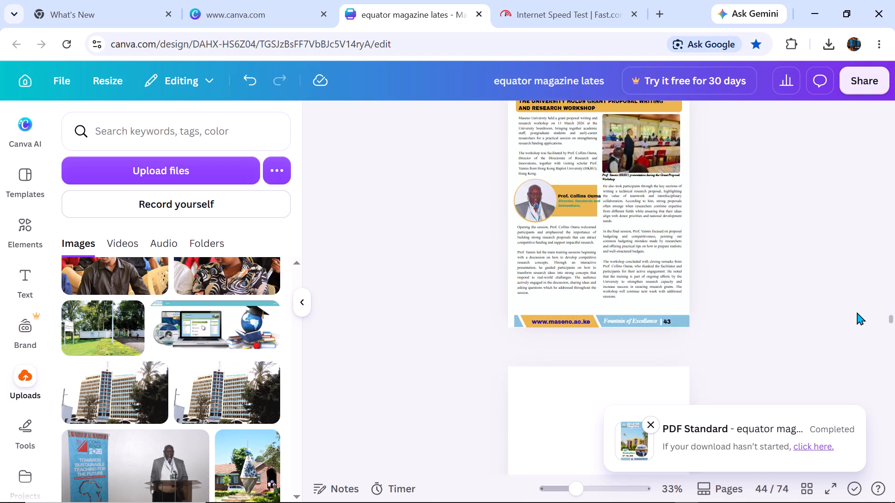
pyautogui.scroll(-20, 857, 312)
pyautogui.scroll(-19, 857, 312)
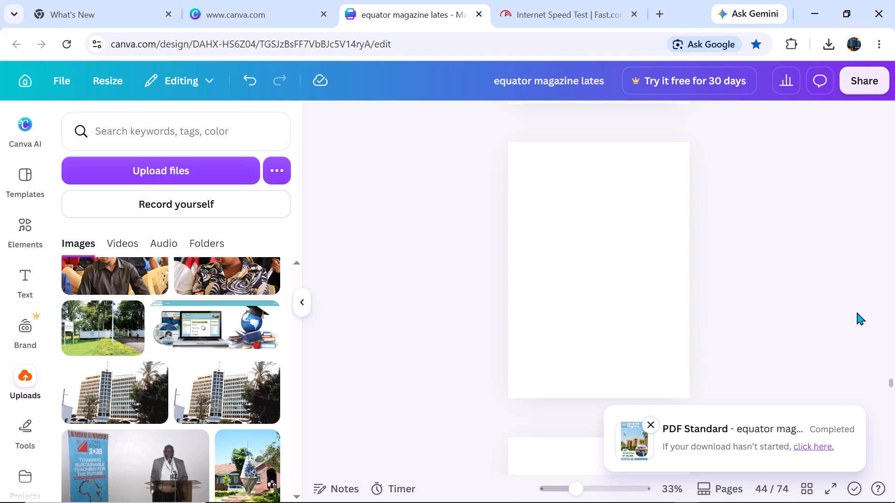
pyautogui.scroll(-14, 857, 312)
pyautogui.scroll(-14, 744, 337)
pyautogui.click(648, 424)
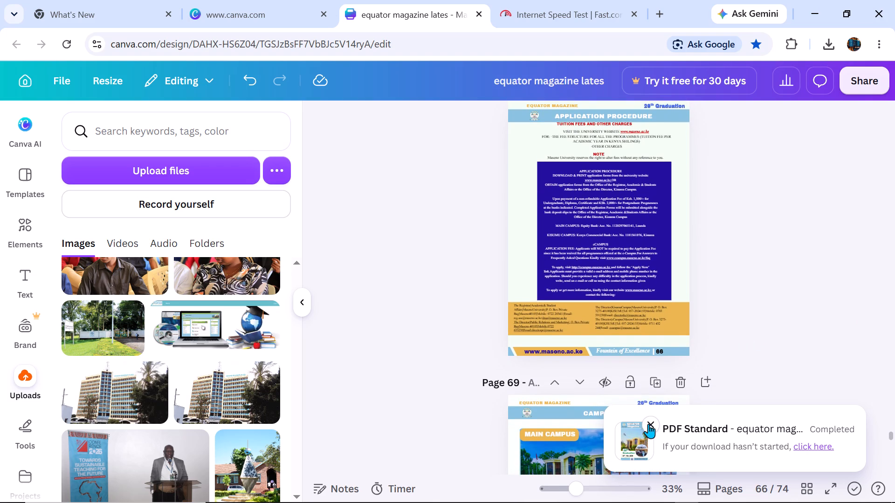
pyautogui.scroll(-7, 648, 424)
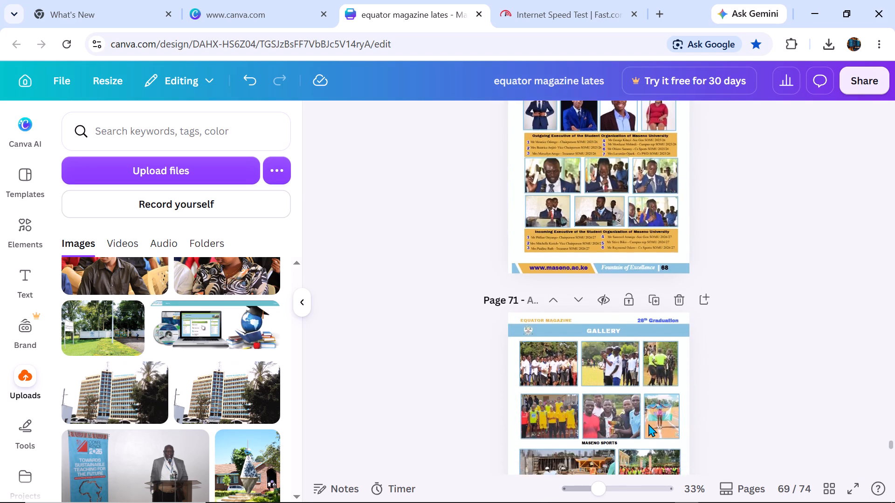
pyautogui.scroll(-14, 648, 424)
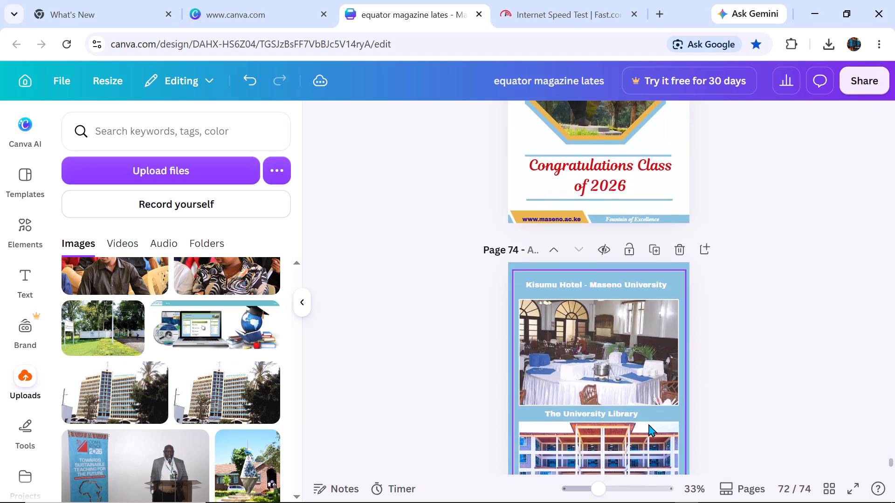
# Nudge the footer band with the website and "Fountain of Excellence" texts slightly upward on page 73.
pyautogui.scroll(2, 648, 424)
pyautogui.scroll(-1, 648, 424)
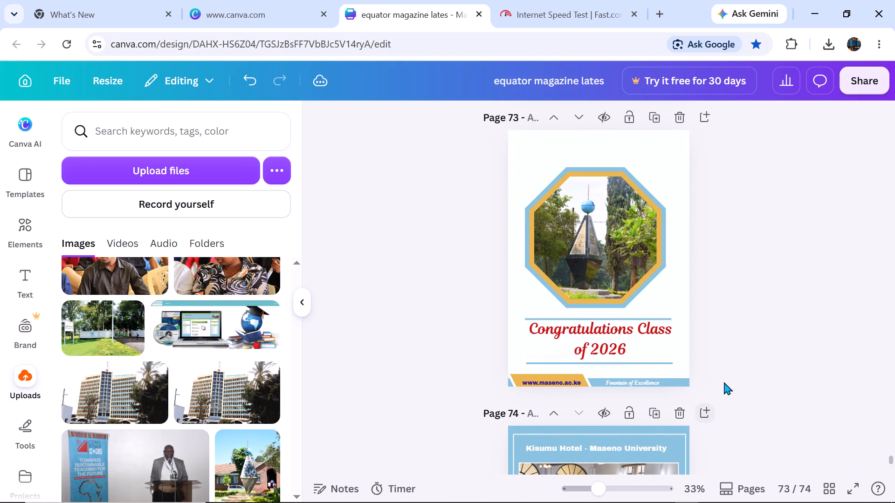
pyautogui.moveTo(518, 366); pyautogui.dragTo(524, 369)
pyautogui.moveTo(524, 369); pyautogui.dragTo(676, 387)
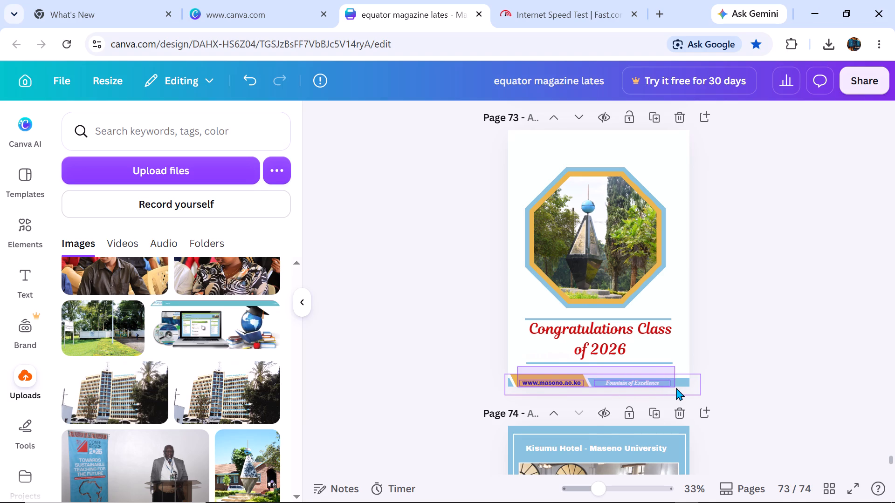
pyautogui.press('Up')
pyautogui.press('Up')
pyautogui.press('Up')
pyautogui.press('Up')
pyautogui.press('Up')
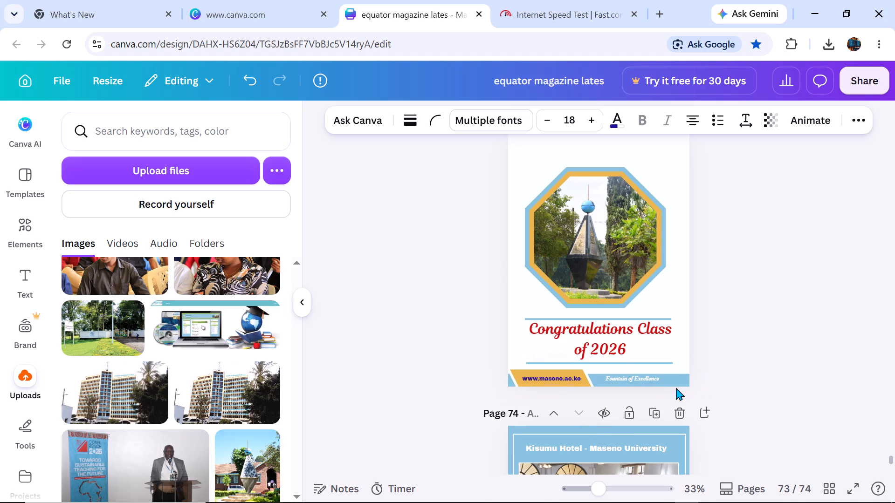
# Fine-tune the vertical position of the footer band and its two texts on page 73, ending slightly higher.
pyautogui.press('Up')
pyautogui.press('Up')
pyautogui.press('Down')
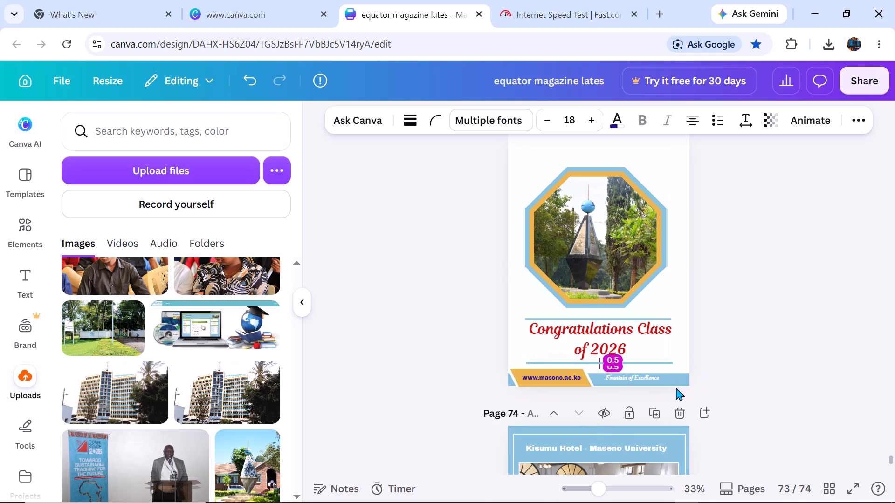
pyautogui.click(757, 377)
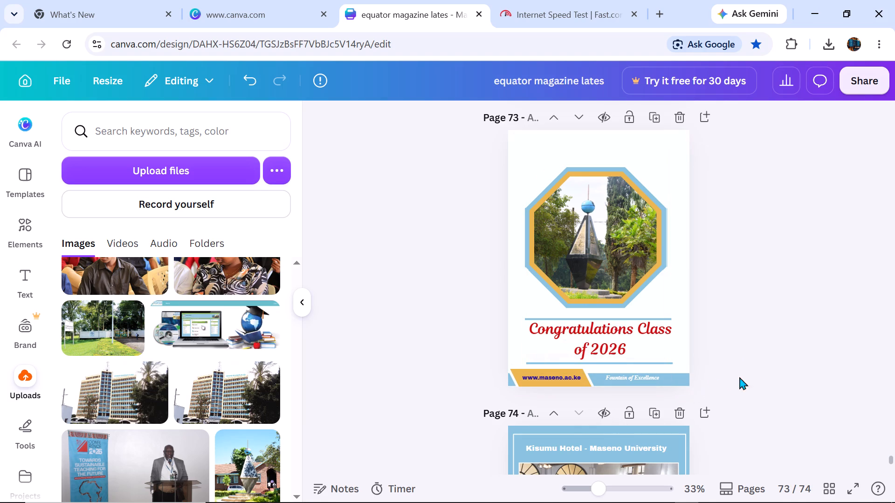
pyautogui.click(641, 379)
pyautogui.press('Down')
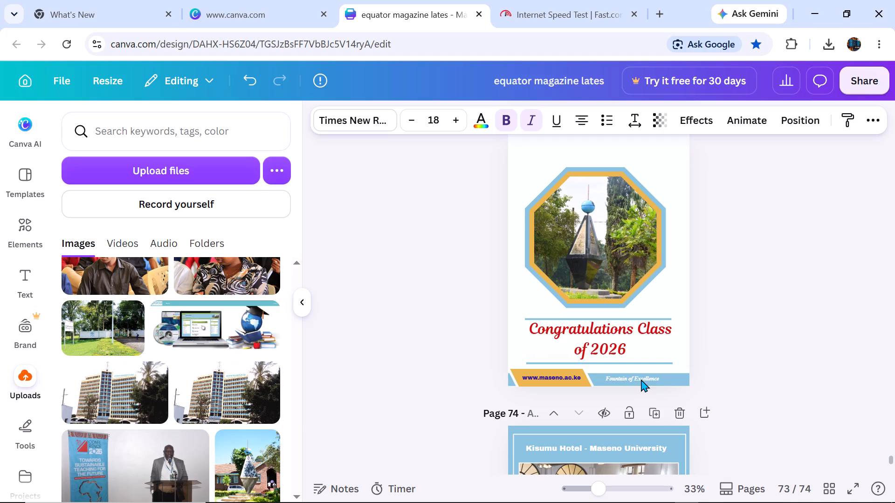
pyautogui.press('Down')
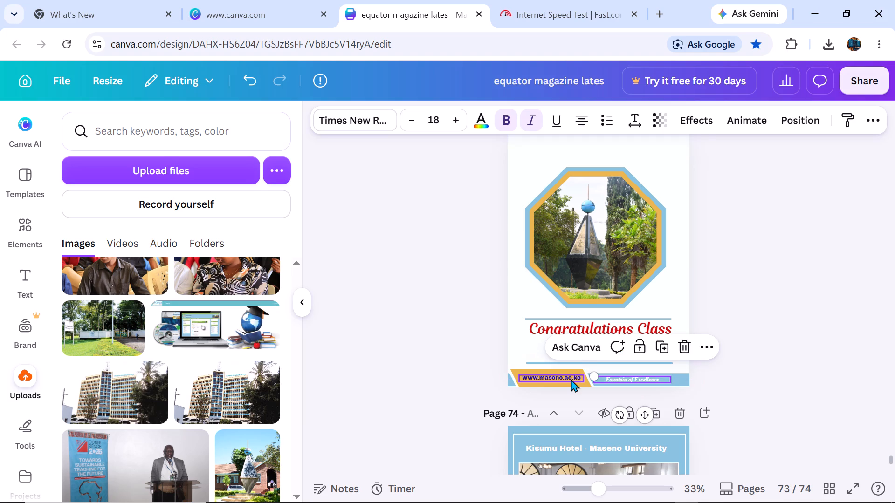
pyautogui.click(571, 379)
pyautogui.press('Down')
pyautogui.press('Down')
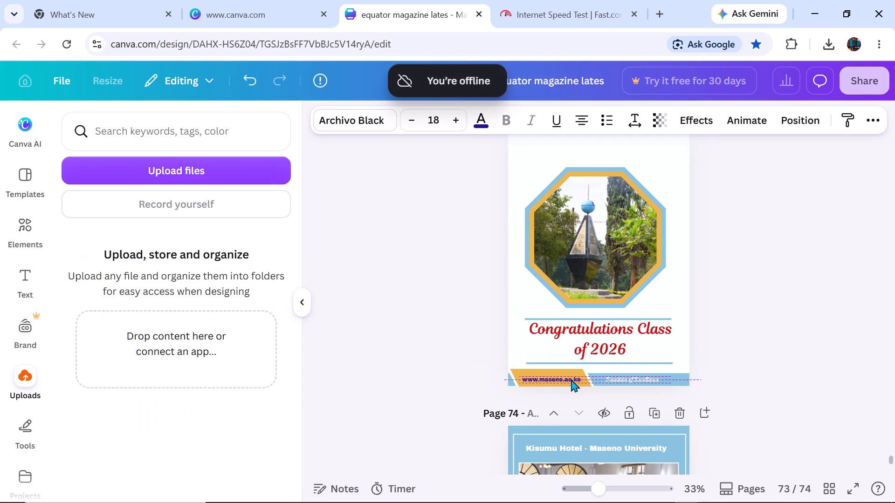
# Crop a thin strip off the top edge of the footer band graphic on page 73, using the freeform ratio.
pyautogui.click(685, 381)
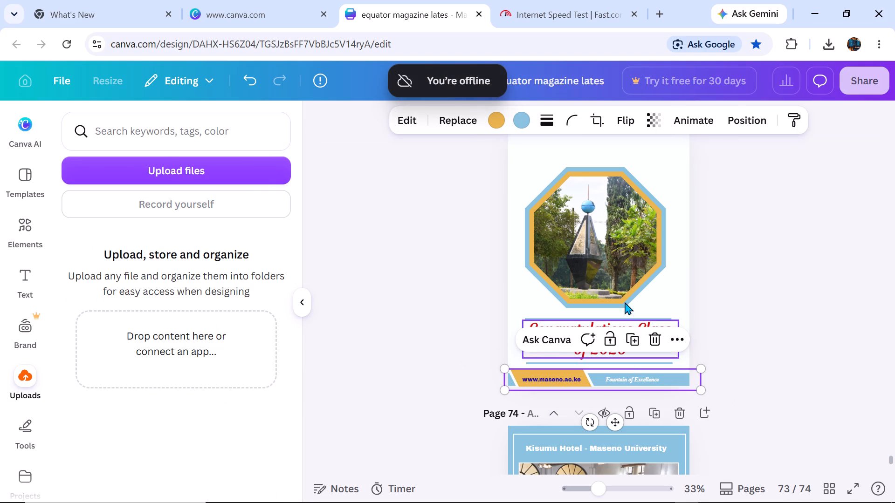
pyautogui.click(605, 116)
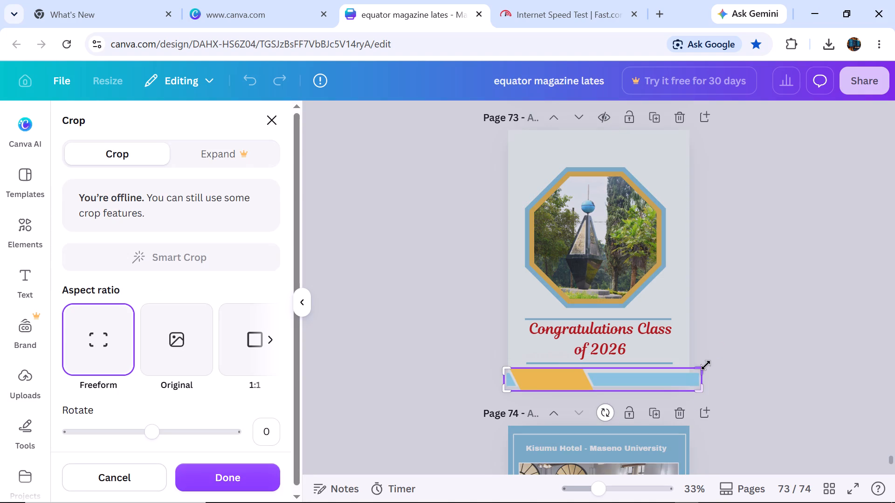
pyautogui.moveTo(706, 365); pyautogui.dragTo(706, 373)
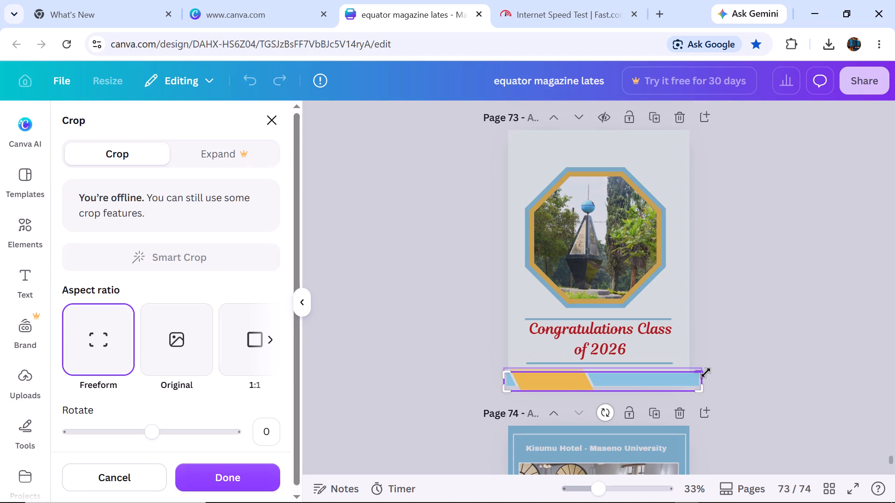
pyautogui.click(209, 472)
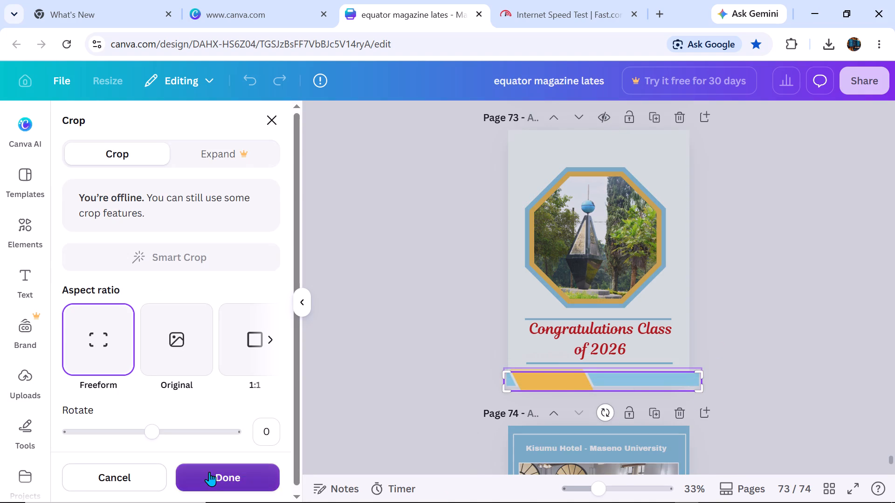
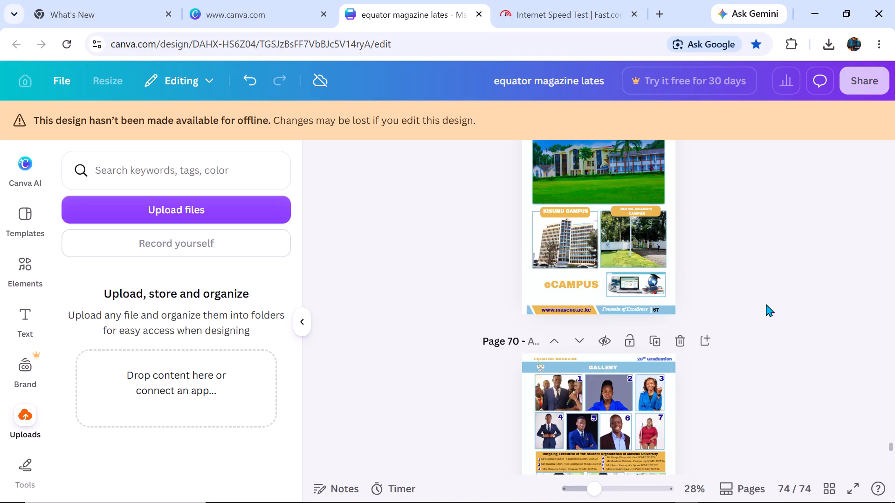
pyautogui.scroll(8, 766, 304)
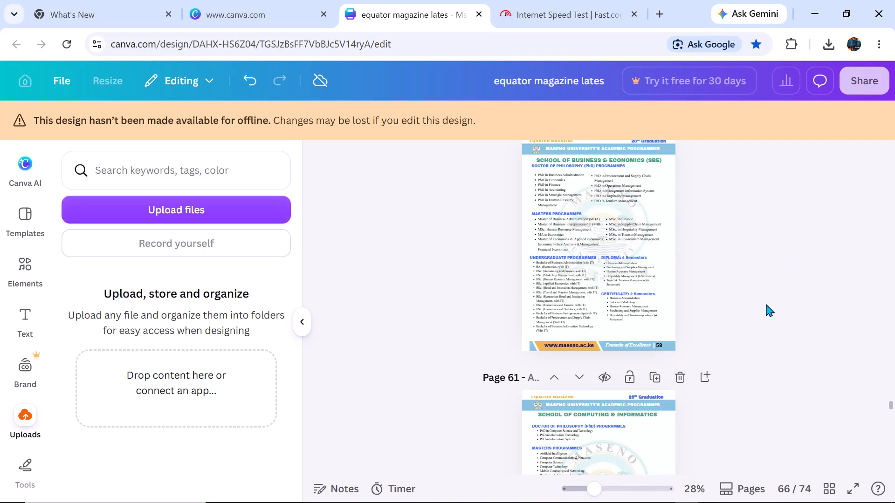
pyautogui.scroll(7, 766, 304)
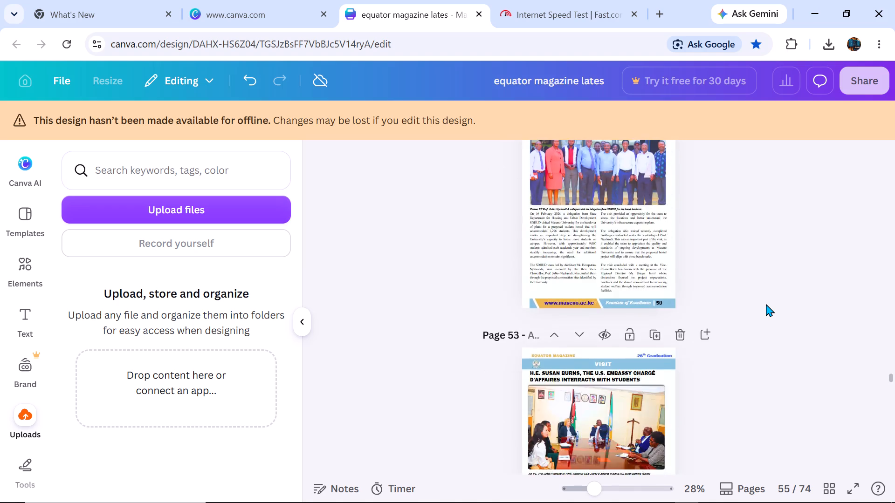
pyautogui.scroll(8, 766, 304)
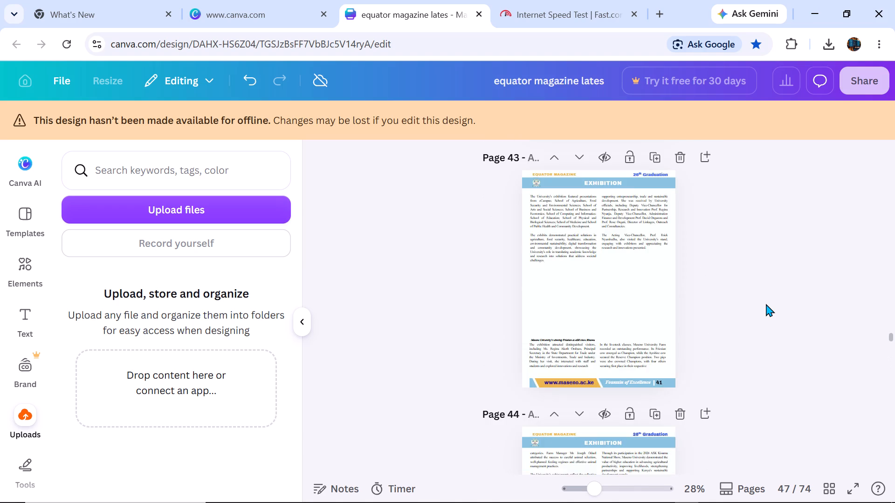
pyautogui.scroll(8, 766, 304)
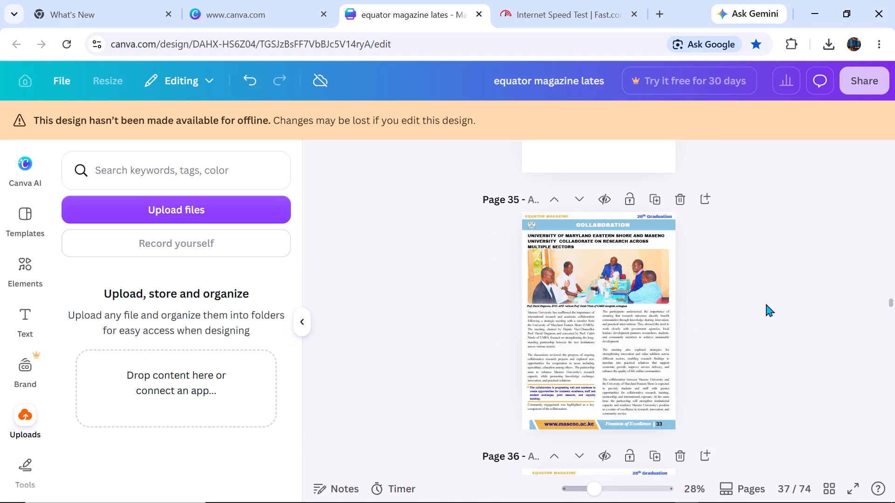
pyautogui.scroll(5, 766, 304)
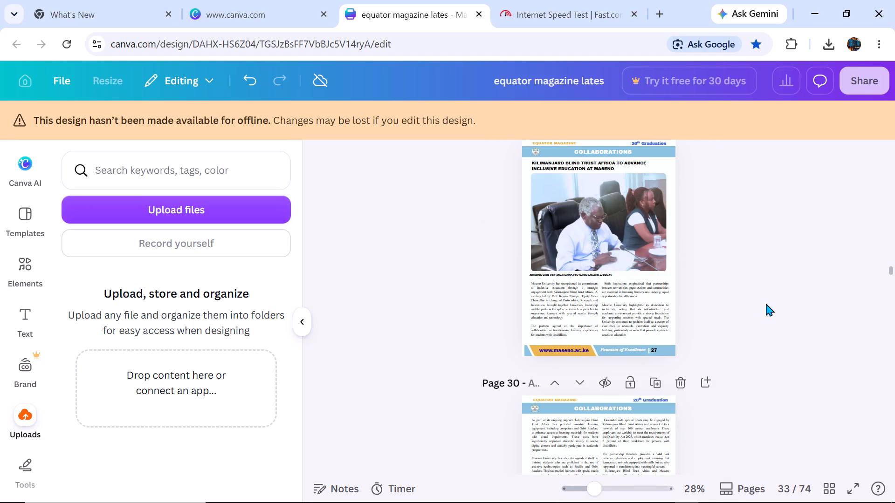
pyautogui.scroll(8, 765, 306)
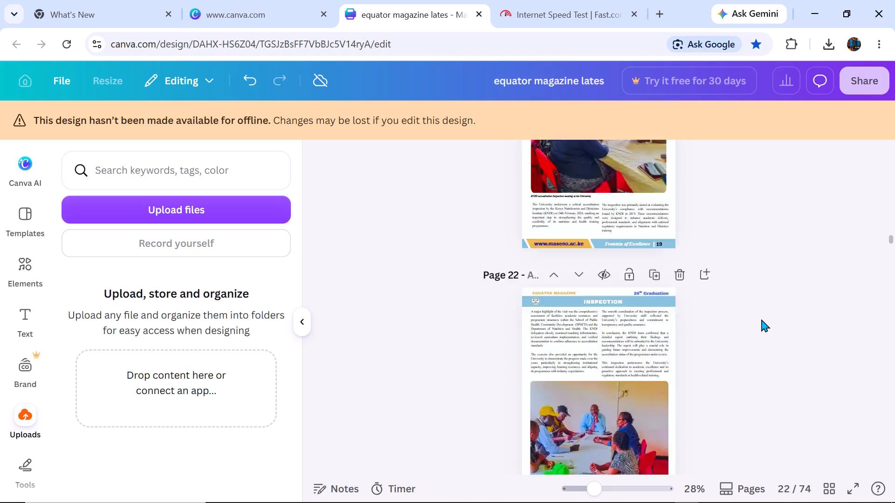
pyautogui.scroll(1, 761, 319)
# Check the magazine pages forwards from about page 22 to page 58, examining their photos, text and footers.
pyautogui.scroll(-6, 759, 320)
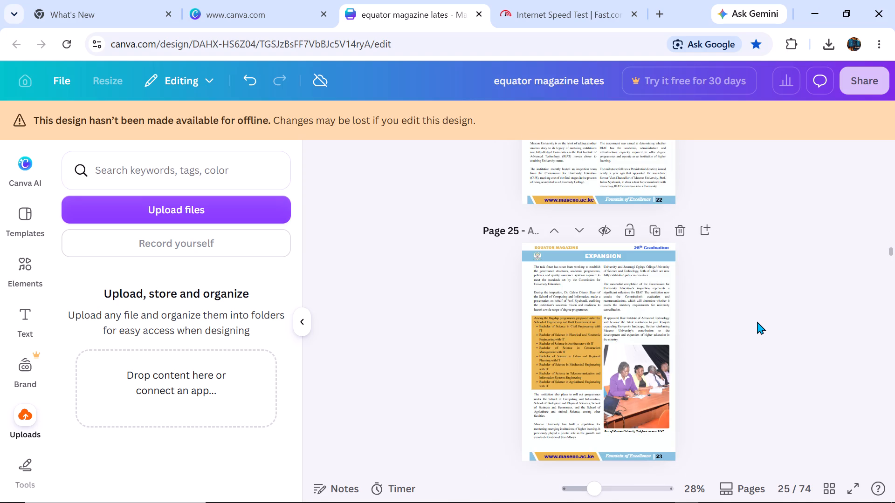
pyautogui.scroll(-5, 757, 318)
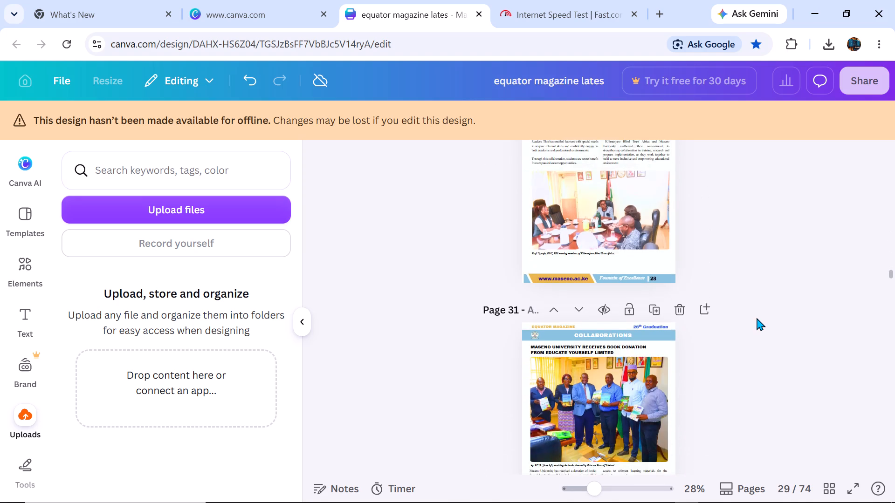
pyautogui.scroll(-4, 757, 318)
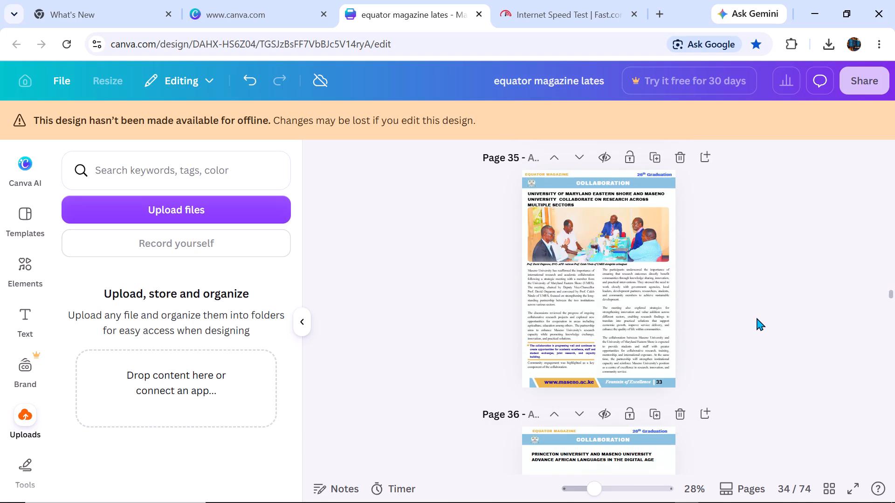
pyautogui.scroll(-4, 757, 318)
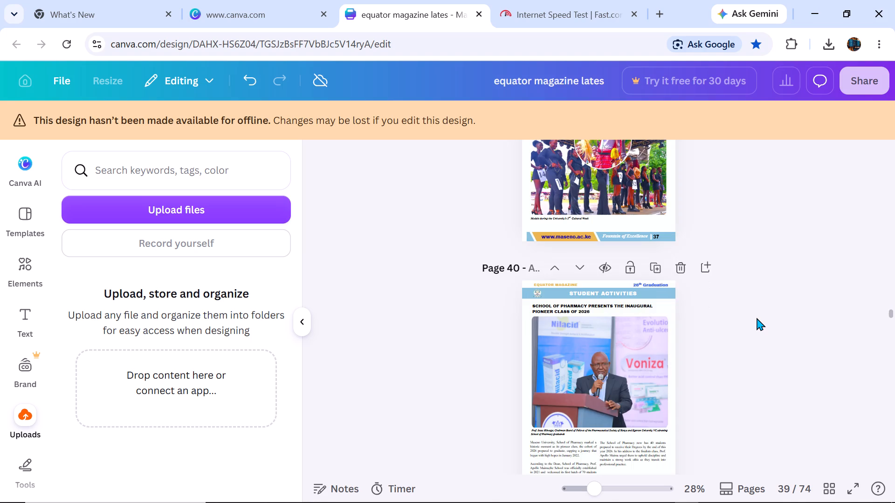
pyautogui.scroll(-5, 757, 318)
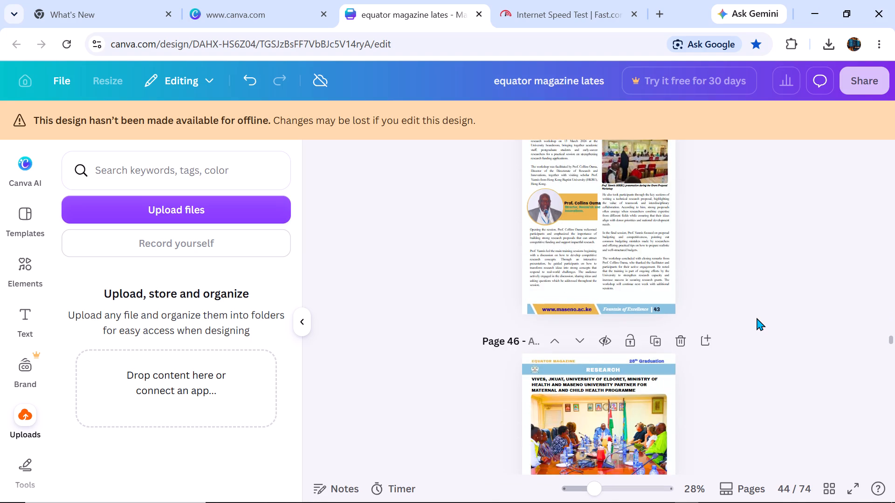
pyautogui.scroll(-6, 757, 318)
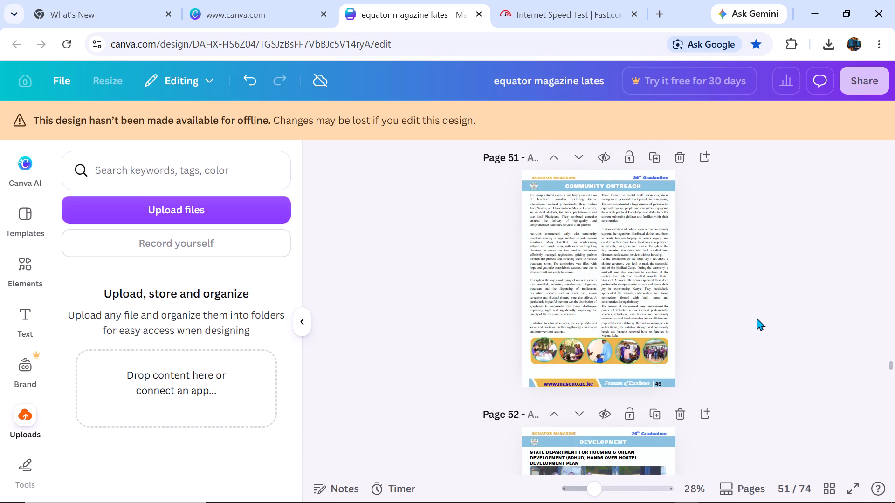
pyautogui.scroll(-5, 757, 318)
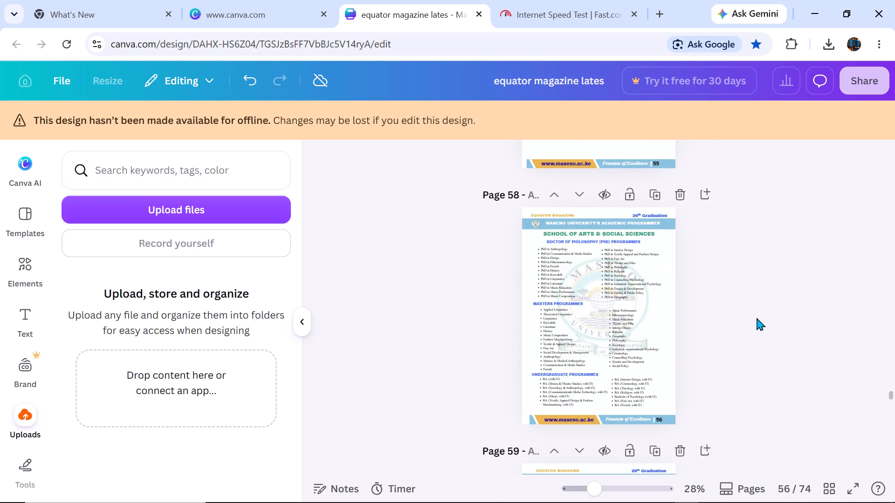
# Recheck the magazine pages backwards from page 58 to page 21, examining the article layouts and photos.
pyautogui.scroll(3, 757, 318)
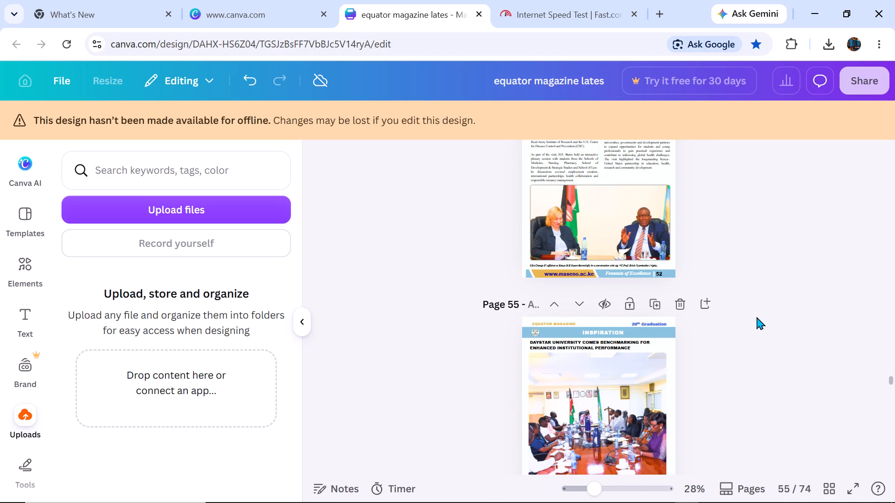
pyautogui.scroll(7, 757, 319)
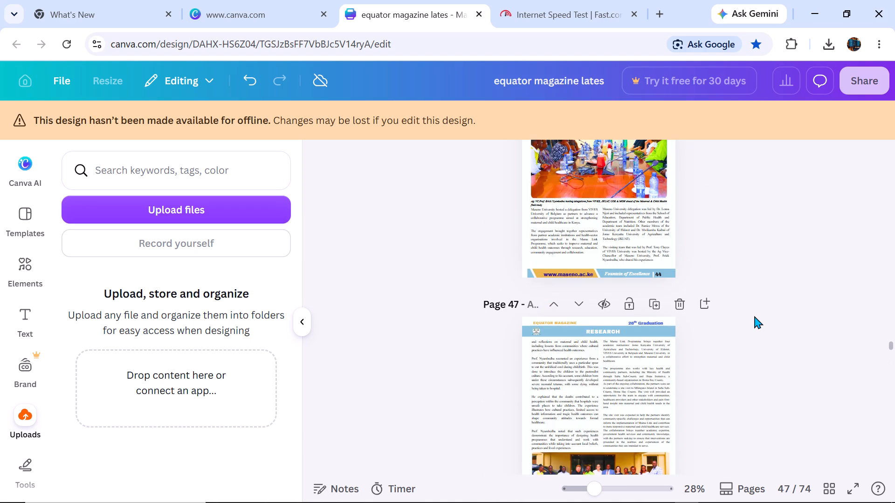
pyautogui.scroll(1, 754, 316)
pyautogui.scroll(-2, 754, 316)
pyautogui.scroll(2, 754, 316)
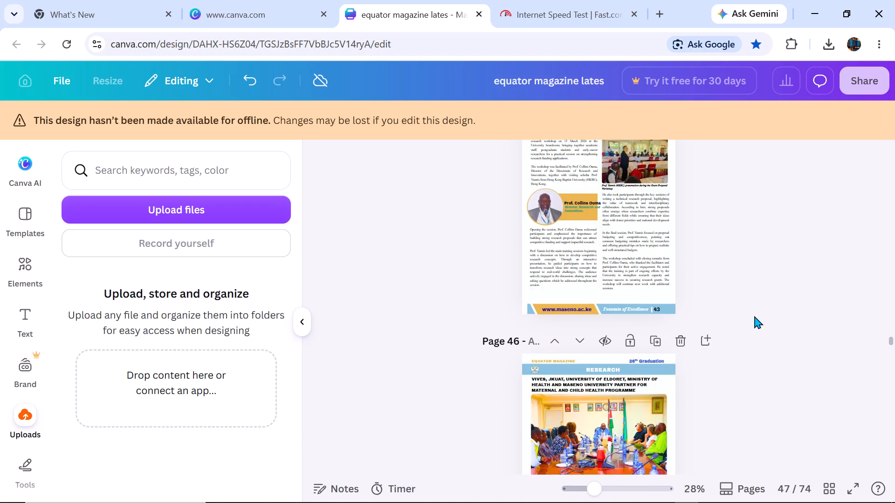
pyautogui.scroll(5, 754, 316)
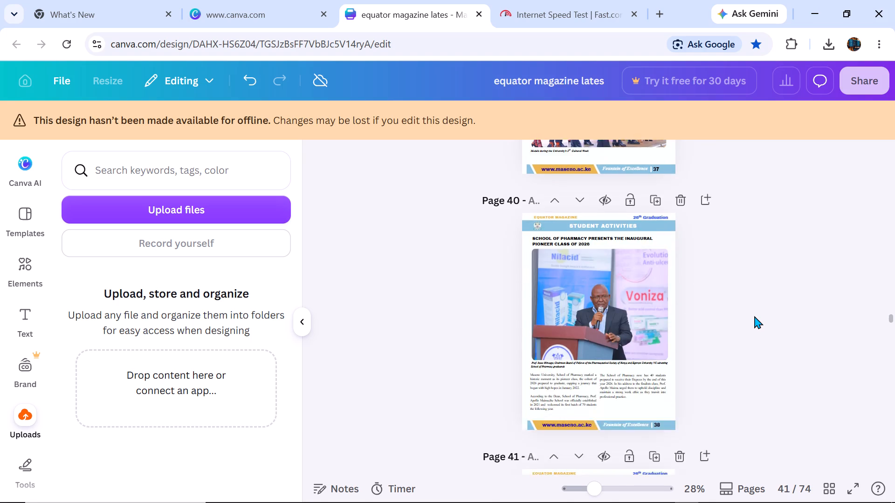
pyautogui.scroll(4, 754, 316)
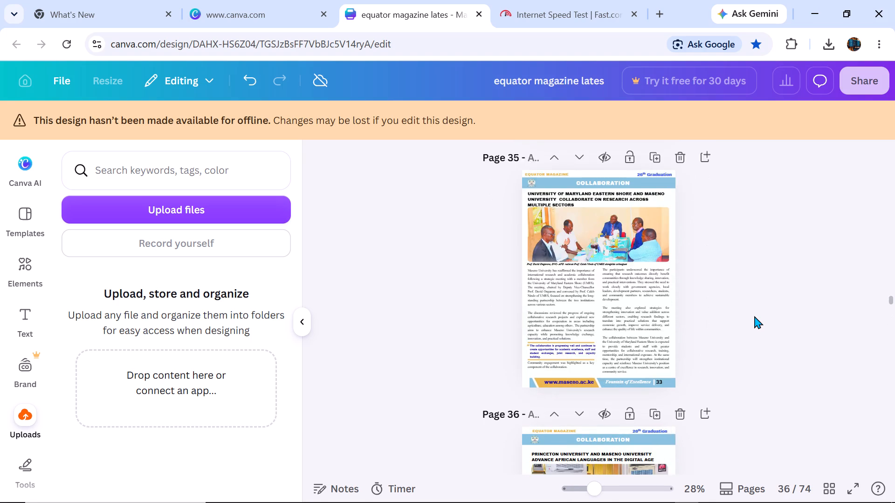
pyautogui.scroll(-1, 754, 316)
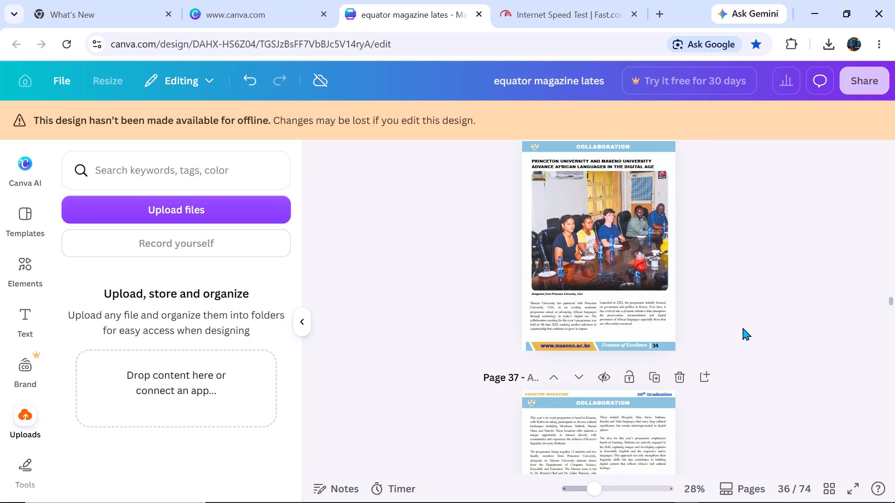
pyautogui.scroll(4, 746, 329)
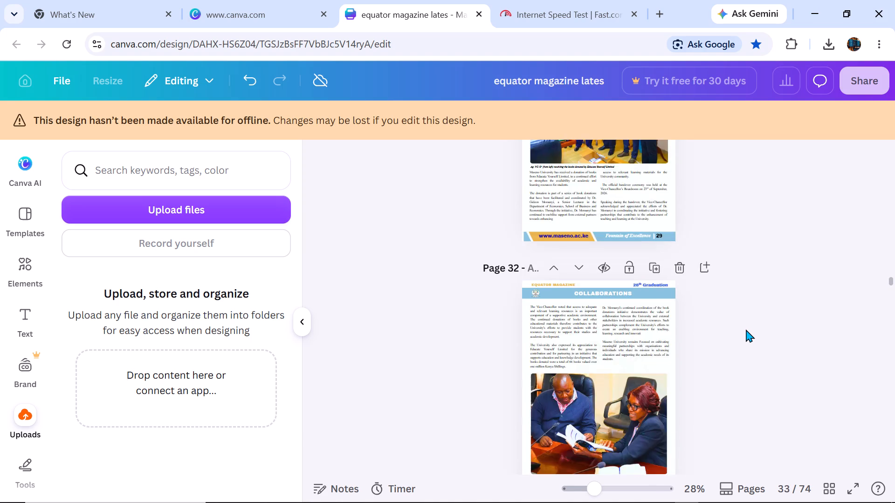
pyautogui.scroll(11, 746, 329)
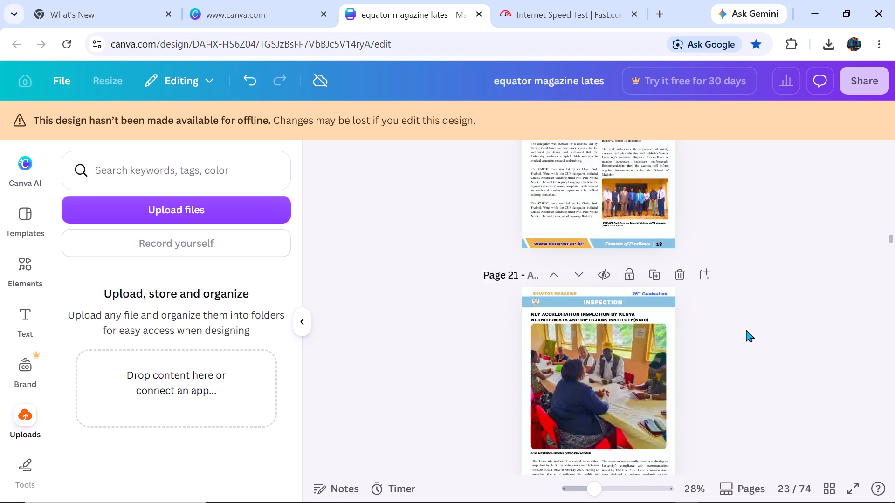
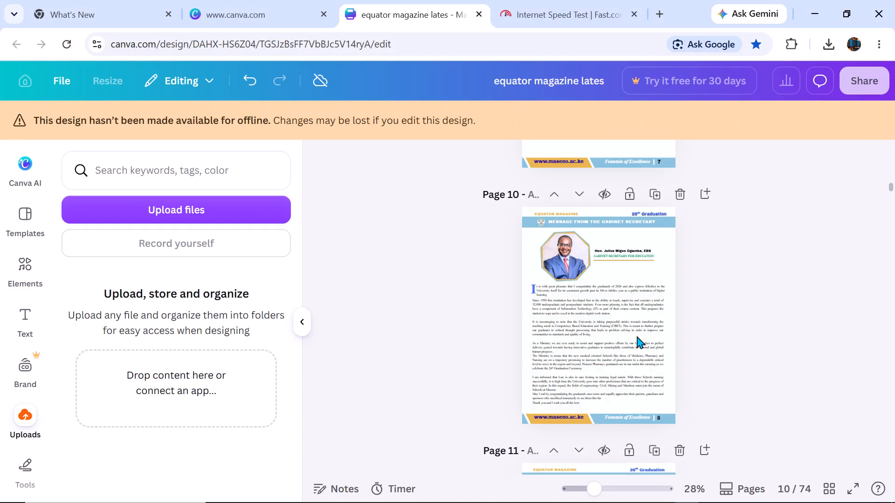
# Check the magazine from page 10 back to the contents pages and forward to page 34, examining the page layouts.
pyautogui.scroll(3, 714, 342)
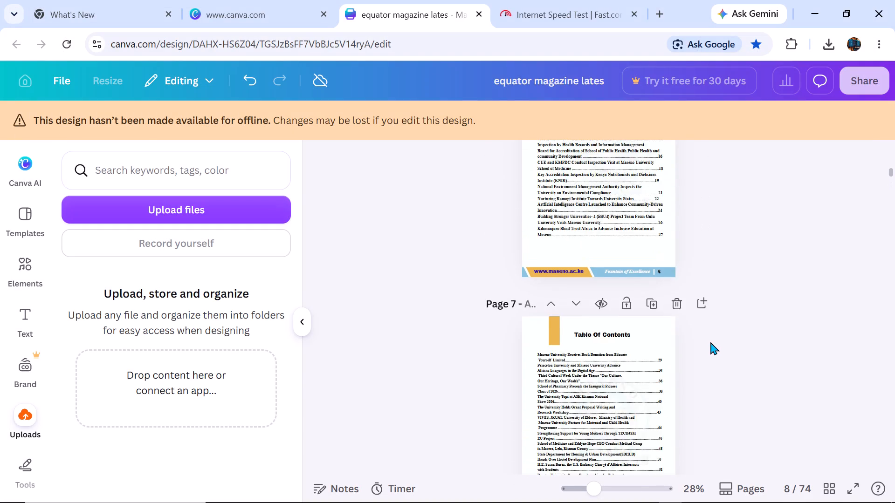
pyautogui.scroll(1, 710, 342)
pyautogui.scroll(-16, 747, 333)
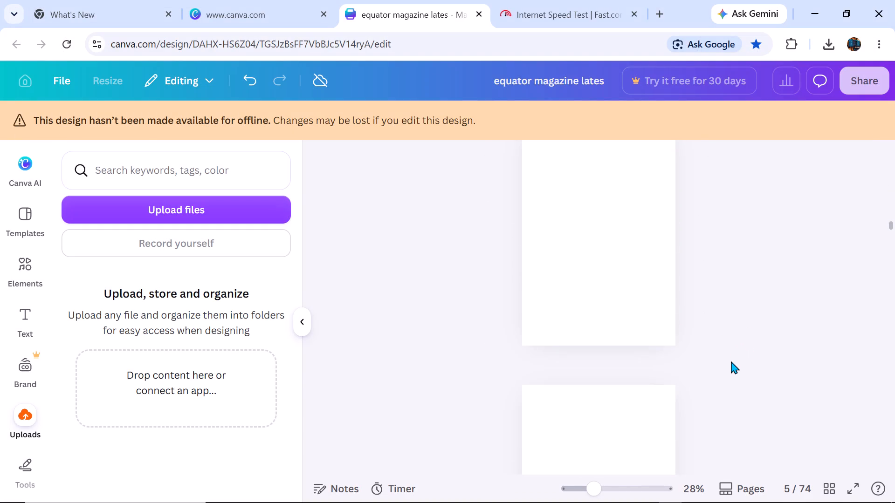
pyautogui.scroll(-9, 731, 361)
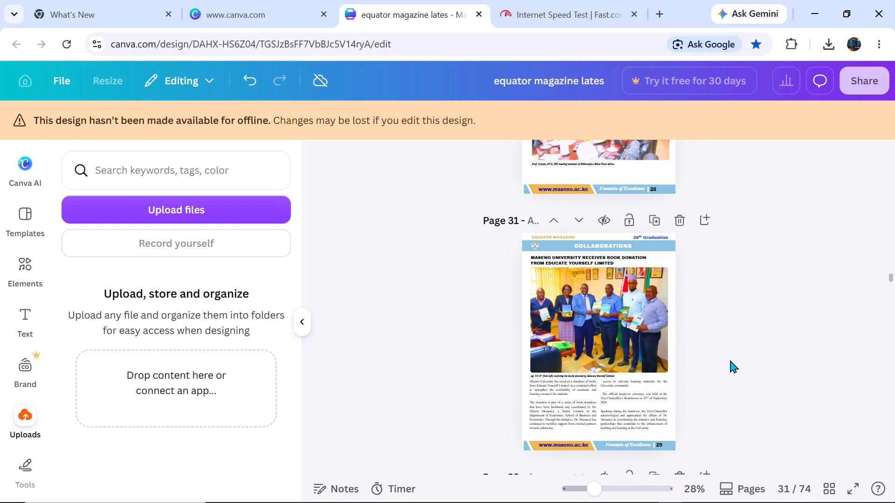
pyautogui.scroll(-2, 730, 360)
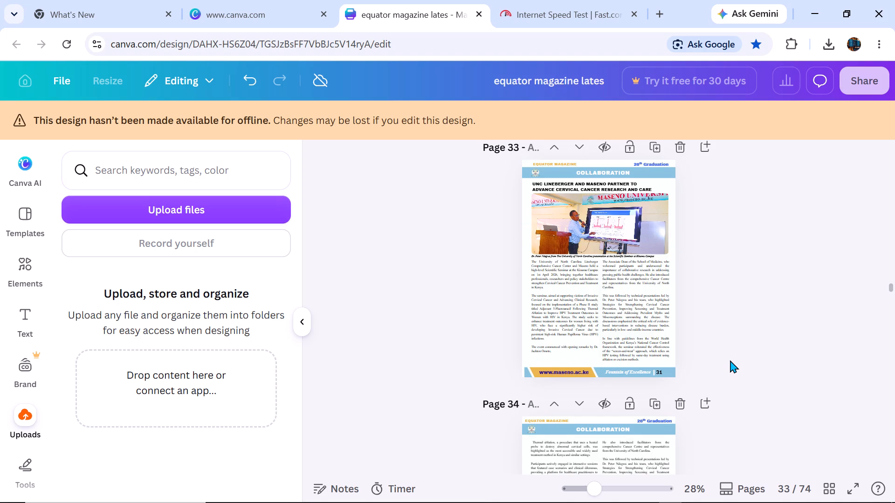
pyautogui.scroll(-1, 730, 360)
pyautogui.scroll(1, 708, 338)
# Nudge the EQUATOR MAGAZINE header on page 34 to the right to line up with the first text column.
pyautogui.click(527, 419)
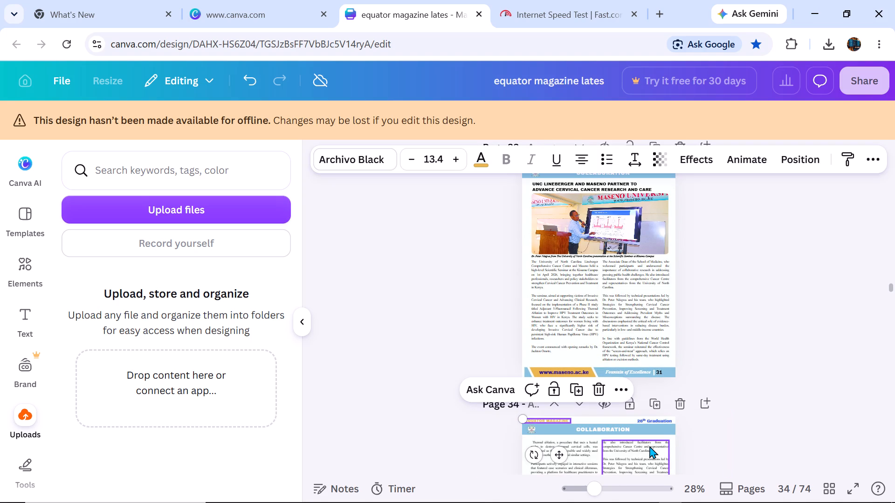
pyautogui.press('Right')
pyautogui.press('Right')
pyautogui.press('Right')
pyautogui.press('Right')
pyautogui.press('Right')
pyautogui.press('Right')
pyautogui.press('Right')
pyautogui.press('Right')
pyautogui.press('Right')
pyautogui.press('Right')
pyautogui.press('Right')
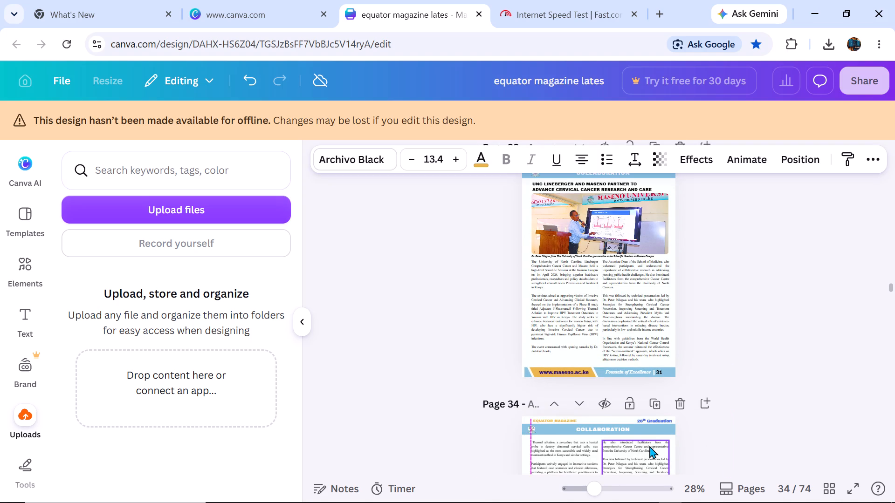
pyautogui.press('Right')
pyautogui.press('Left')
pyautogui.click(533, 431)
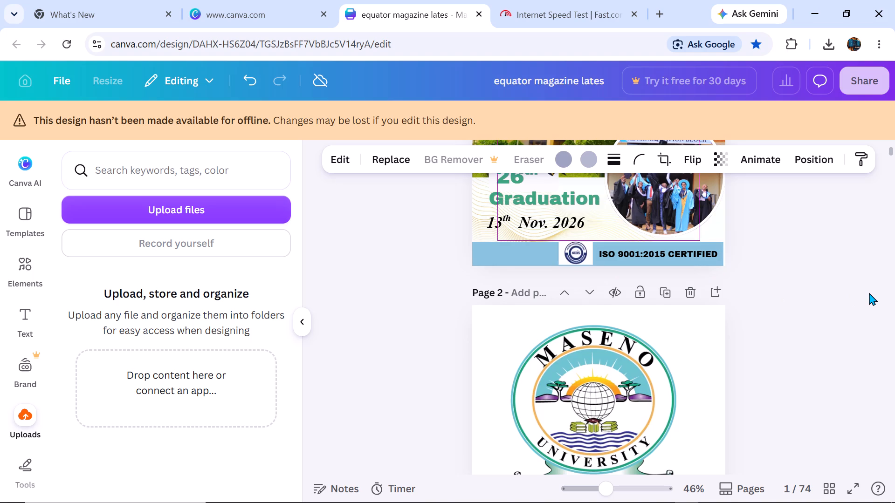
pyautogui.press('Up')
pyautogui.press('Up')
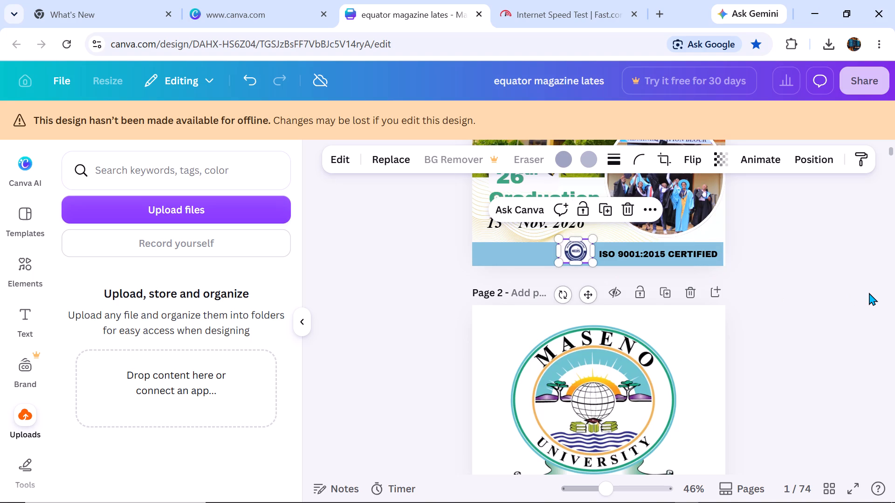
pyautogui.click(764, 368)
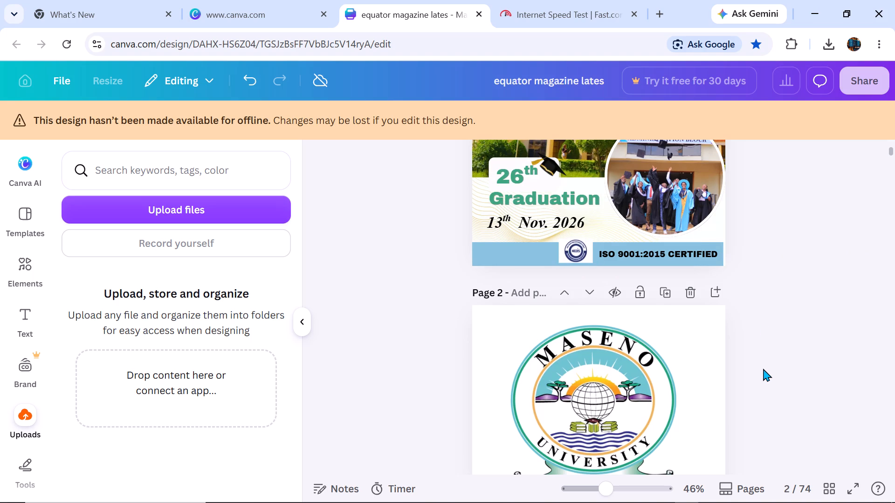
pyautogui.press('Down')
pyautogui.click(574, 250)
pyautogui.press('Down')
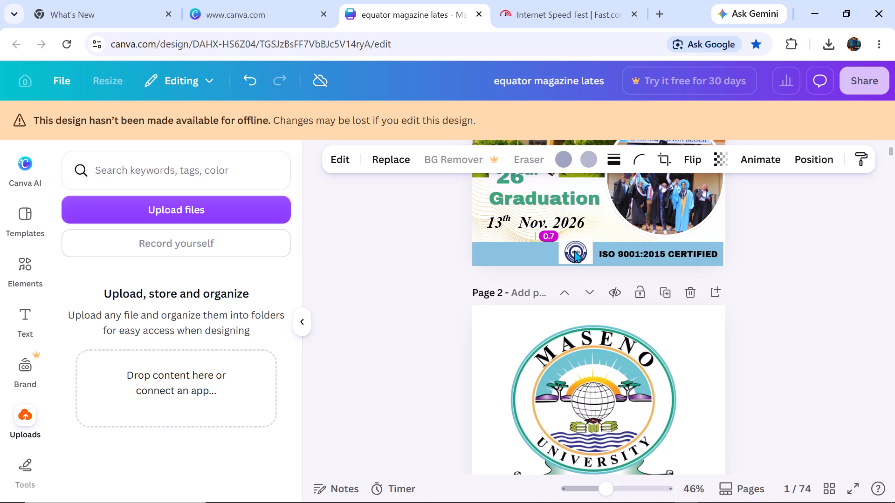
pyautogui.press('Up')
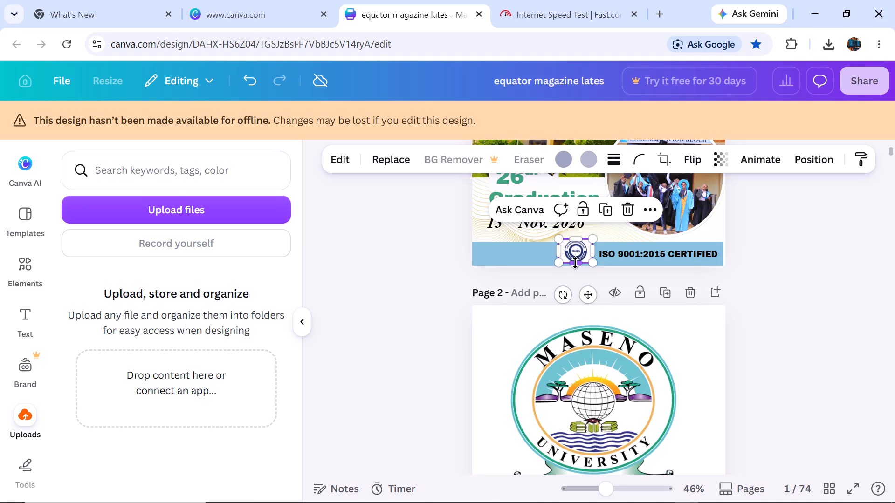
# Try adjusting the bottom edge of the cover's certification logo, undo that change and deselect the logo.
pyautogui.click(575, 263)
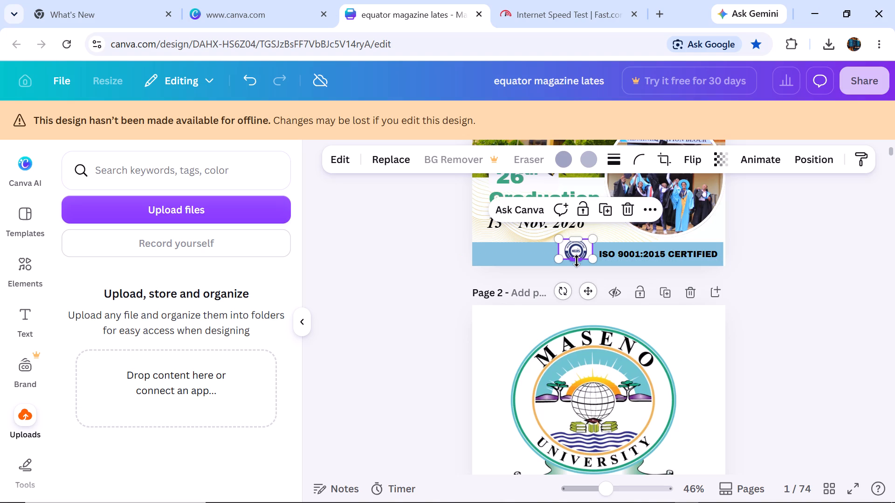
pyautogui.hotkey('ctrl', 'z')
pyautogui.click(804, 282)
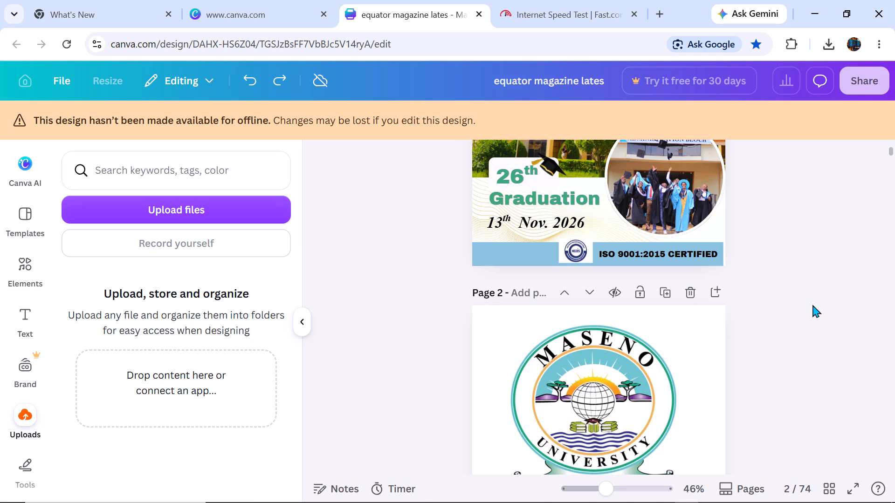
# Check pages 2 to 9, examining the vision and mission, contents, council and management board layouts.
pyautogui.scroll(-5, 862, 269)
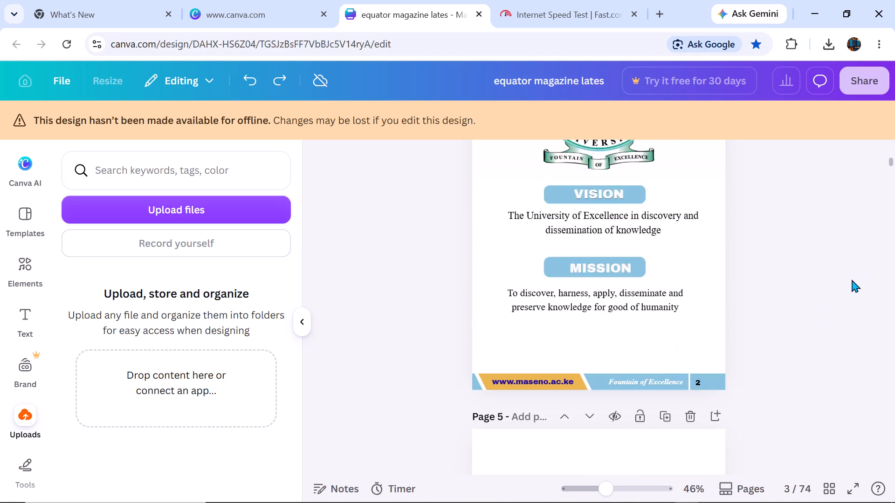
pyautogui.scroll(-4, 849, 281)
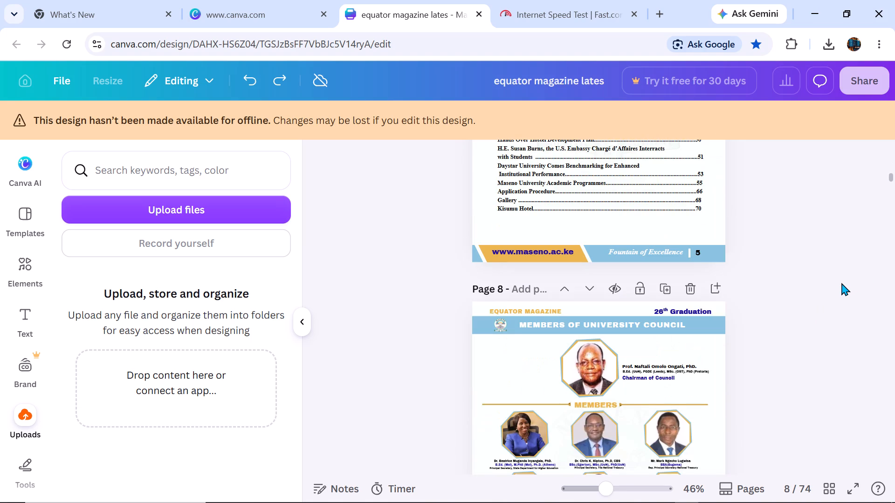
pyautogui.scroll(-2, 841, 283)
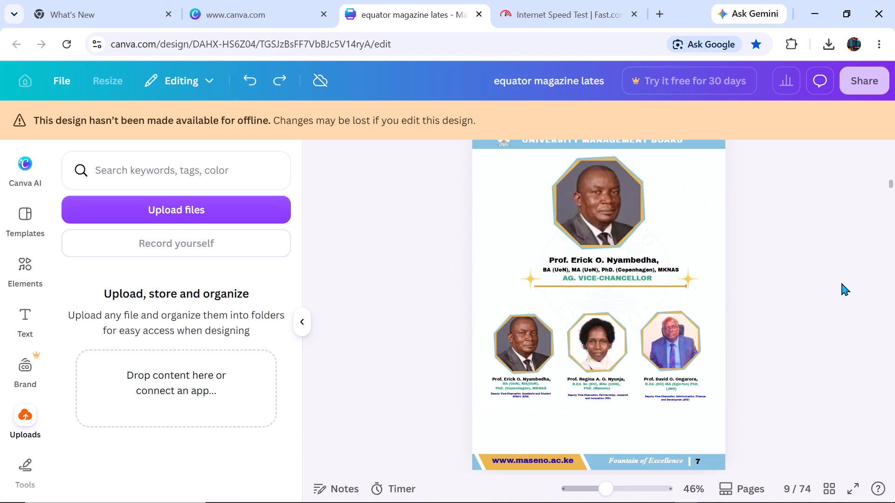
pyautogui.scroll(1, 840, 281)
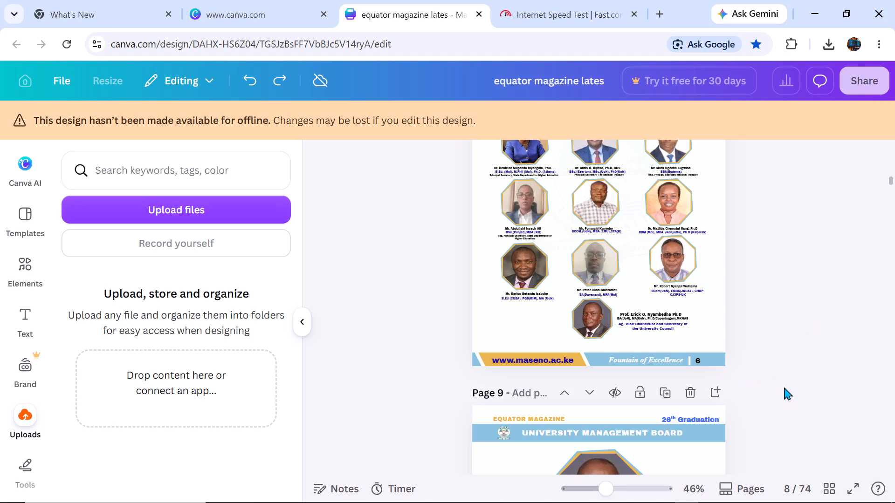
pyautogui.scroll(-2, 784, 387)
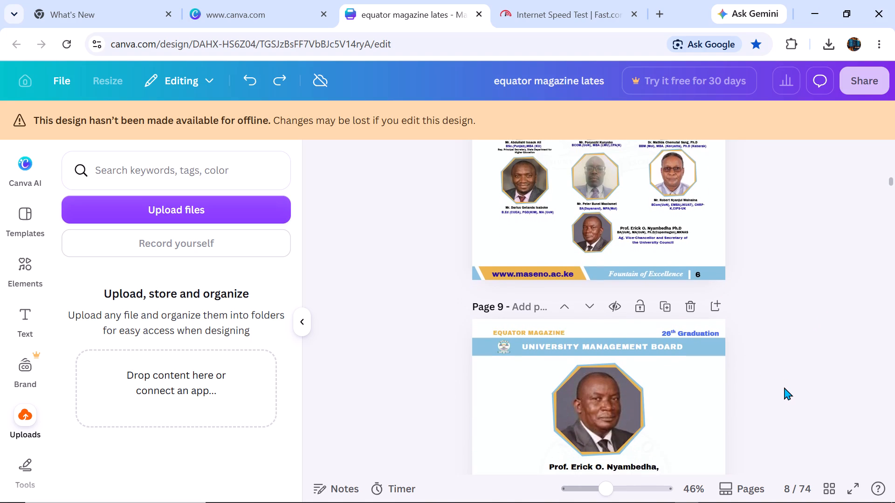
pyautogui.scroll(-1, 784, 387)
# Nudge the "26th Graduation" header on page 9, University Management Board, left, further from the page edge, and deselect it.
pyautogui.click(708, 303)
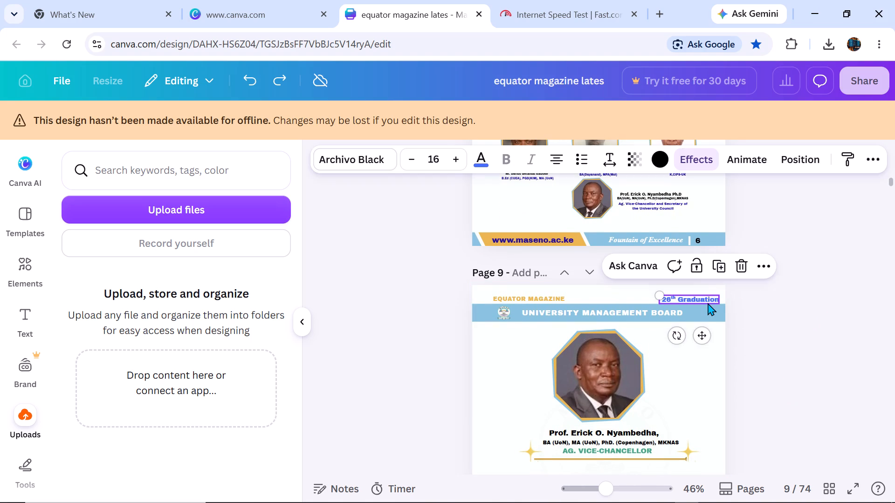
pyautogui.press('Left')
pyautogui.press('Left')
pyautogui.press('Left')
pyautogui.press('Left')
pyautogui.press('Left')
pyautogui.press('Left')
pyautogui.press('Left')
pyautogui.press('Left')
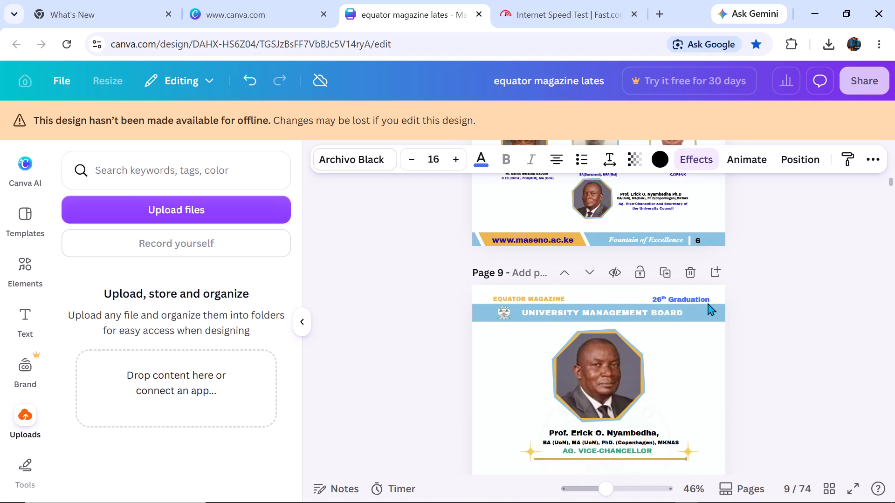
pyautogui.press('Left')
pyautogui.press('Left')
pyautogui.press('Left')
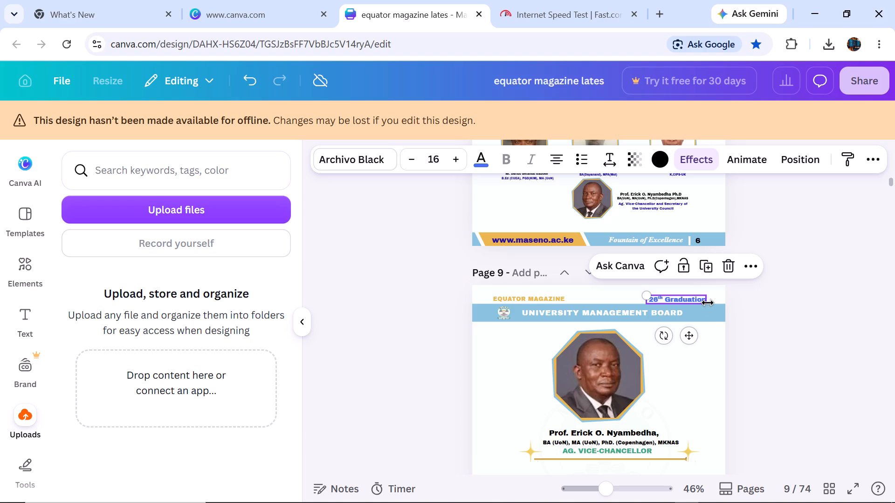
pyautogui.scroll(-1, 799, 263)
pyautogui.click(799, 263)
pyautogui.rightClick(799, 263)
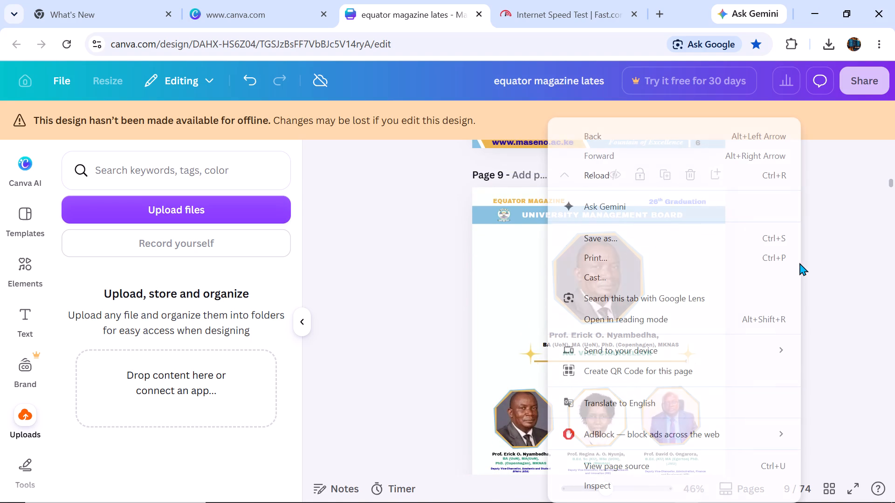
# Check pages 10 to 27, examining the running headers and the layouts of the message, inspection and expansion pages.
pyautogui.scroll(-5, 817, 264)
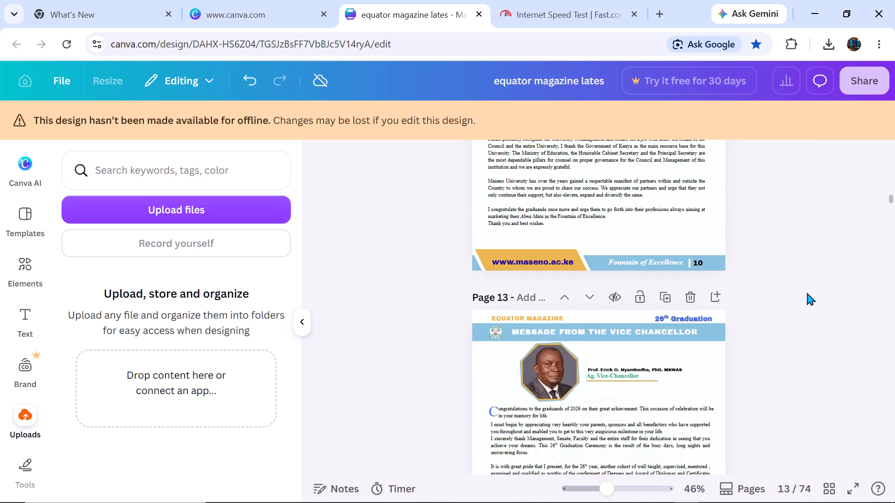
pyautogui.scroll(-7, 807, 292)
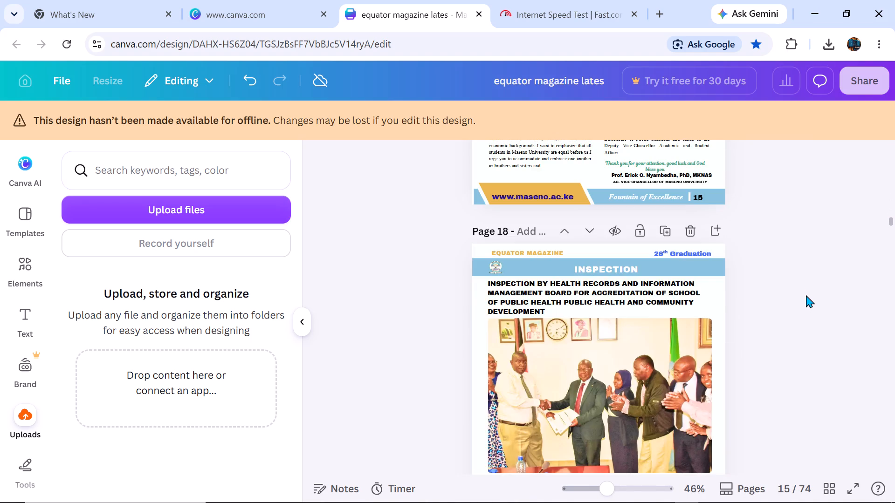
pyautogui.scroll(-4, 806, 295)
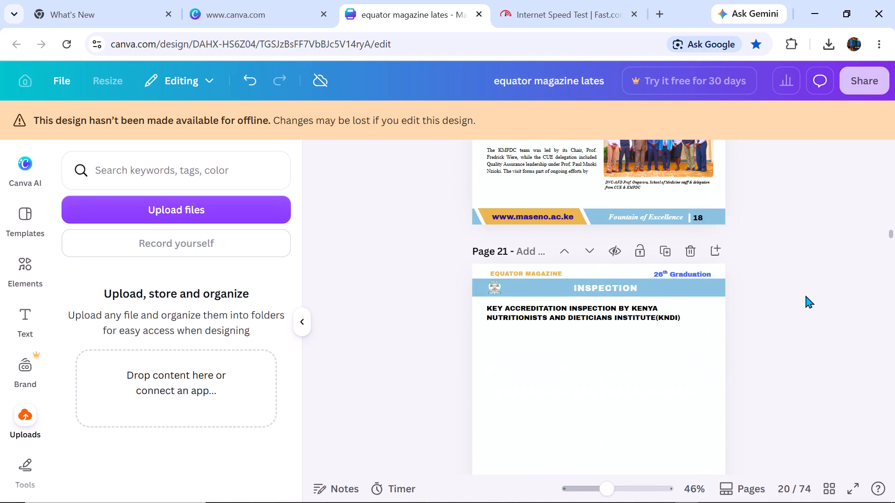
pyautogui.scroll(-3, 805, 295)
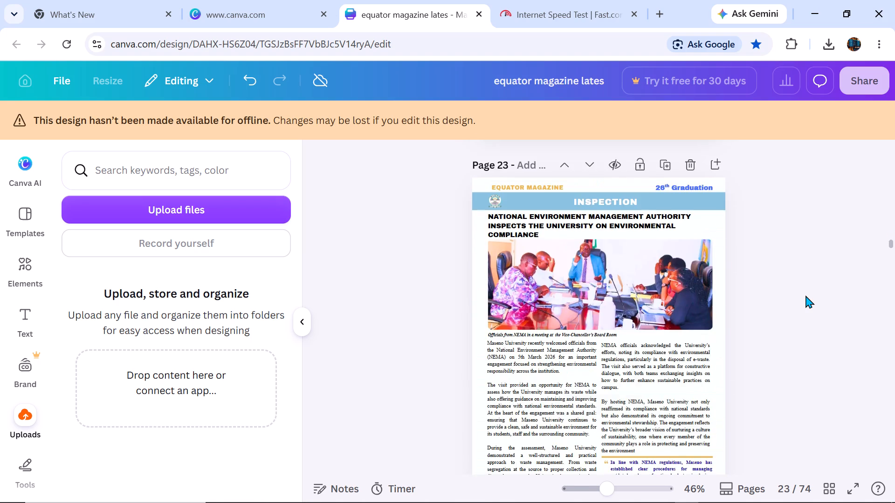
pyautogui.scroll(-3, 805, 295)
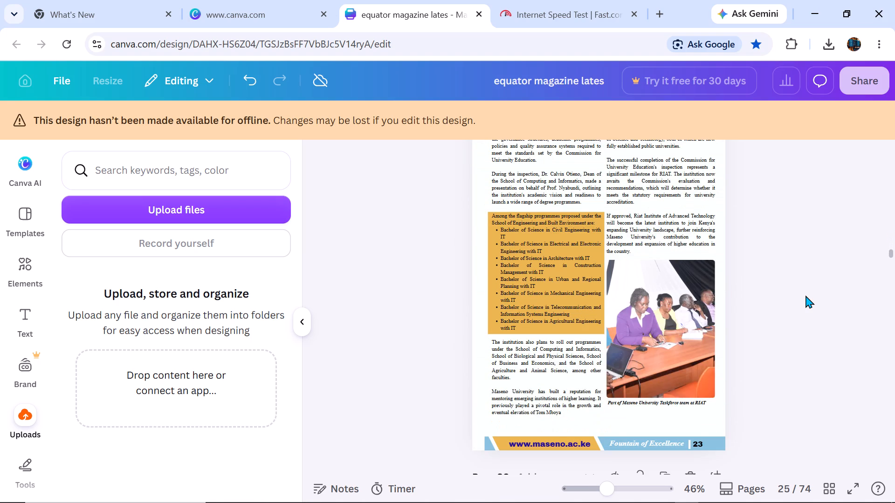
pyautogui.scroll(-1, 805, 295)
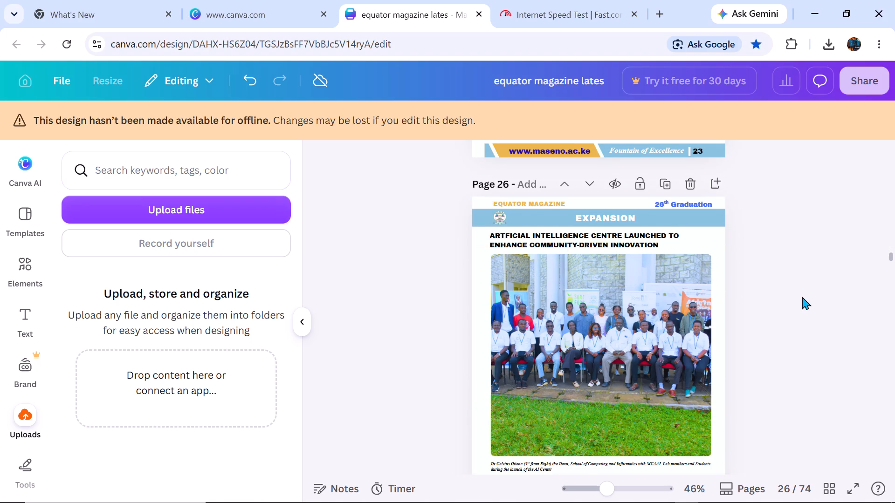
pyautogui.scroll(-5, 802, 297)
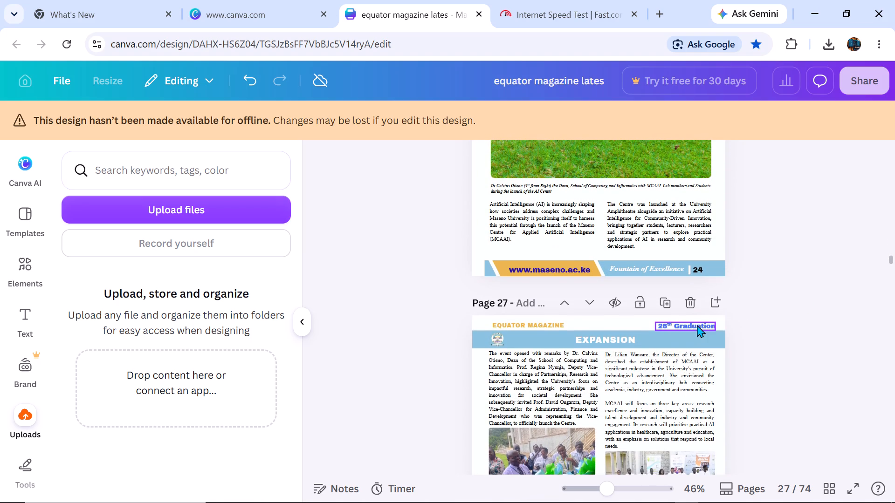
# Nudge the "26th Graduation" header on page 27, Expansion, left, further from the page edge.
pyautogui.click(697, 325)
pyautogui.press('Left')
pyautogui.press('Left')
pyautogui.press('Left')
pyautogui.press('Left')
pyautogui.press('Left')
pyautogui.press('Left')
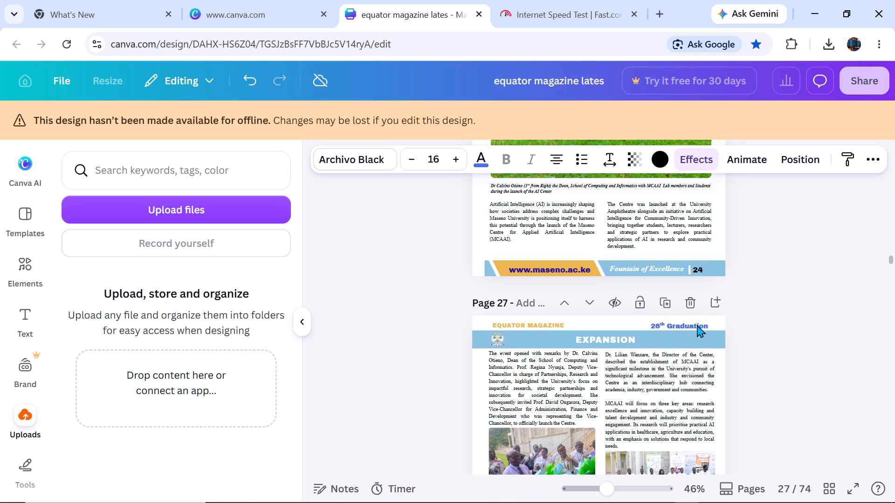
pyautogui.press('Left')
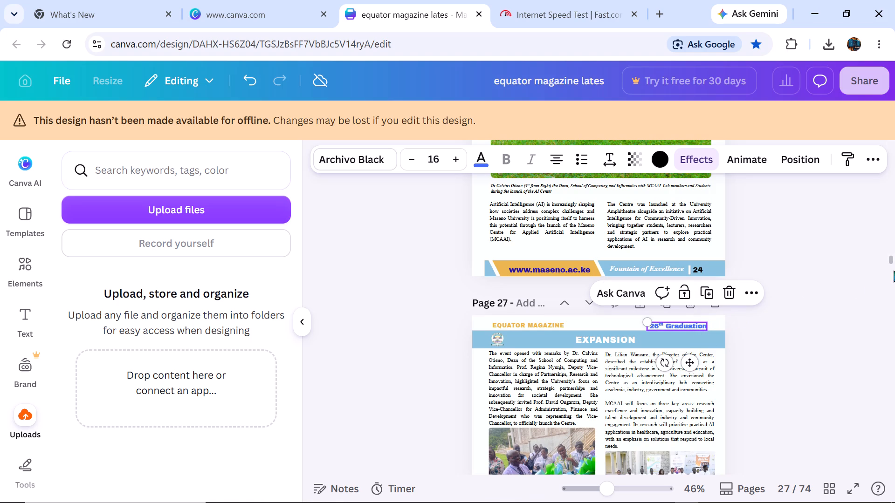
# Check the collaboration pages from 28 up to the start of Student Activities on page 38, examining the "26th Graduation" header positions.
pyautogui.scroll(-6, 783, 332)
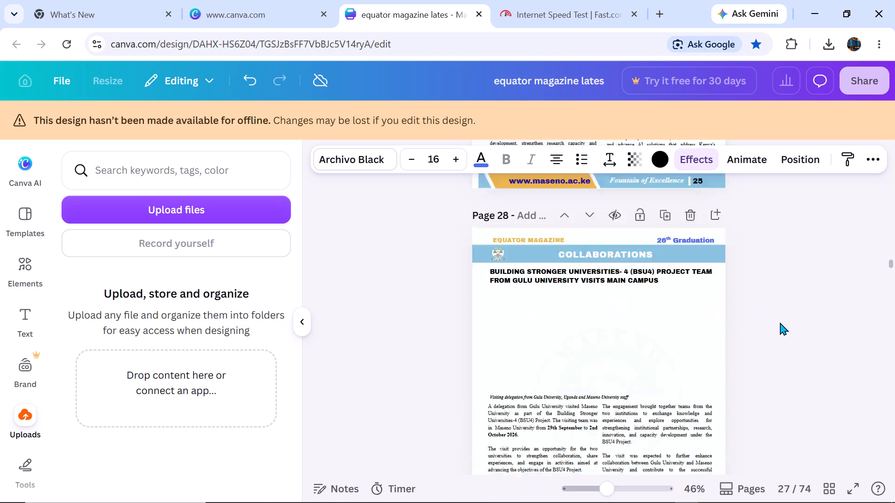
pyautogui.scroll(-1, 780, 322)
pyautogui.scroll(1, 780, 322)
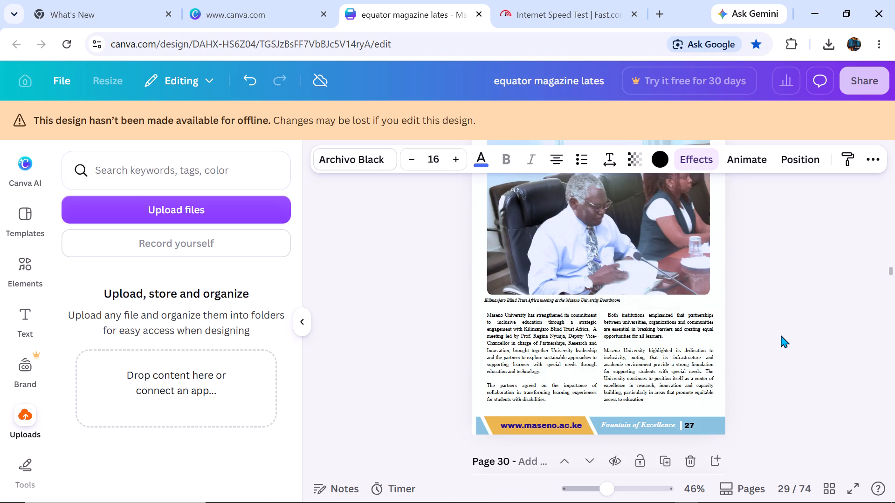
pyautogui.scroll(-2, 781, 335)
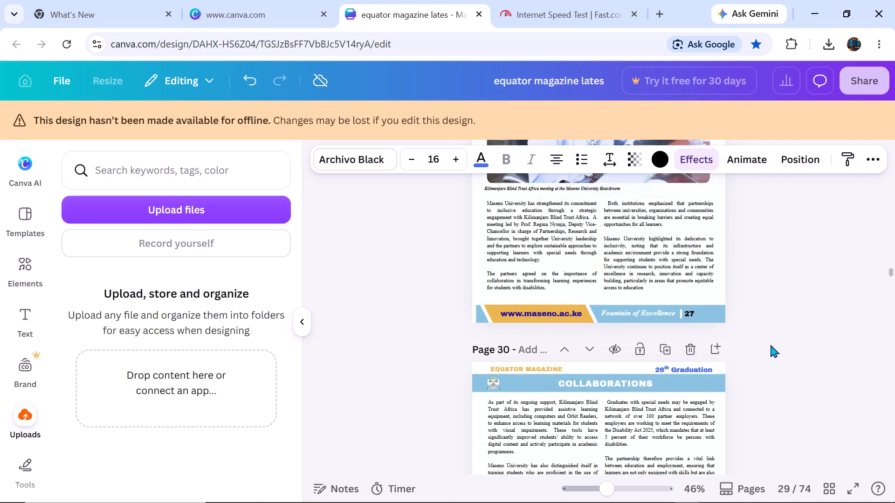
pyautogui.scroll(-2, 770, 345)
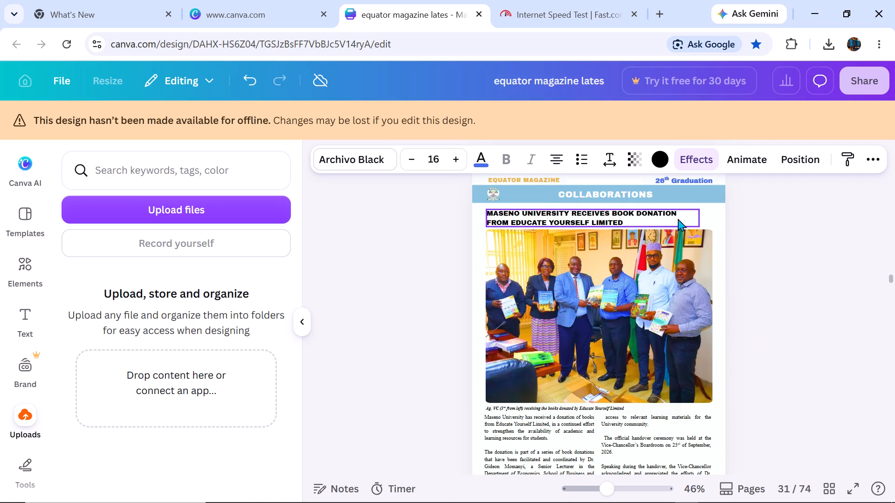
pyautogui.scroll(-1, 820, 267)
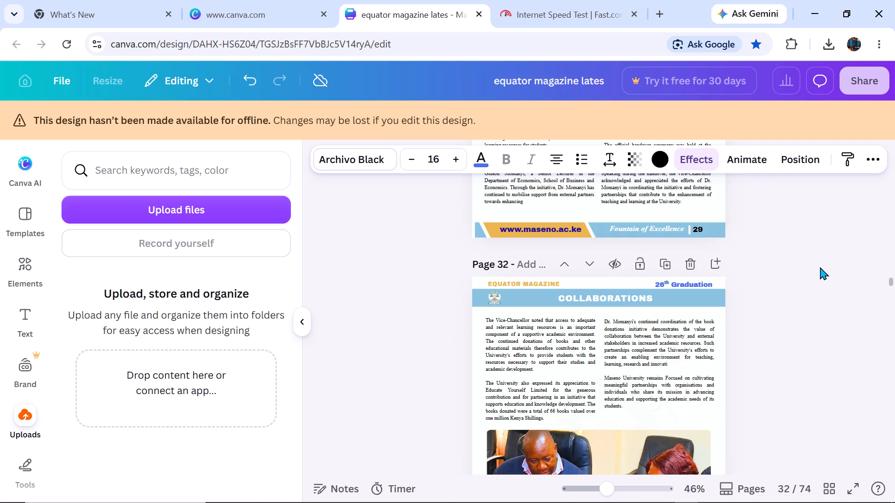
pyautogui.scroll(-8, 820, 267)
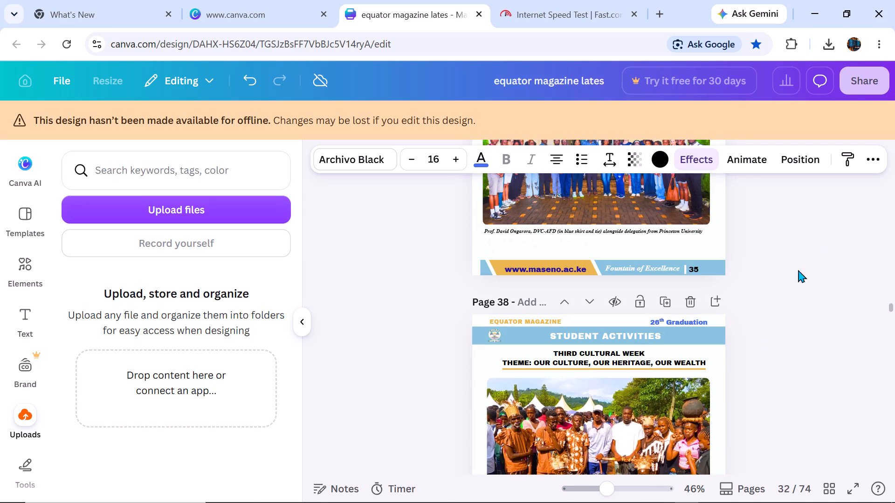
pyautogui.scroll(2, 770, 270)
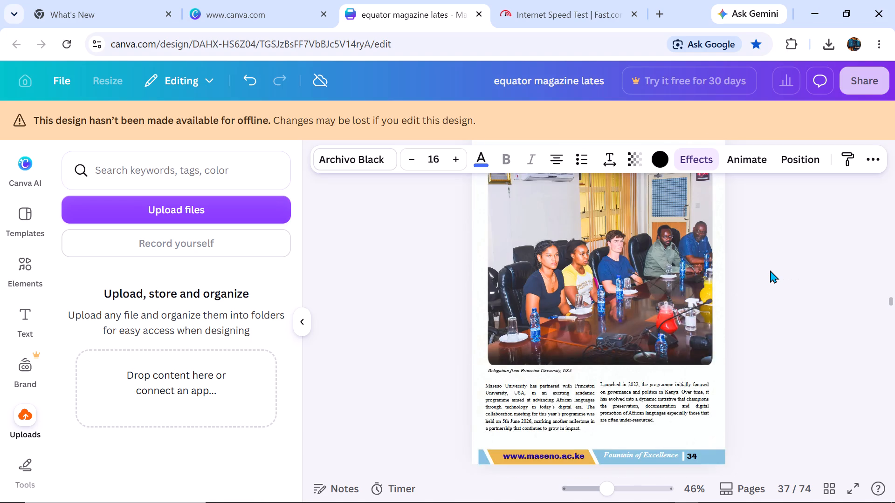
pyautogui.scroll(1, 770, 270)
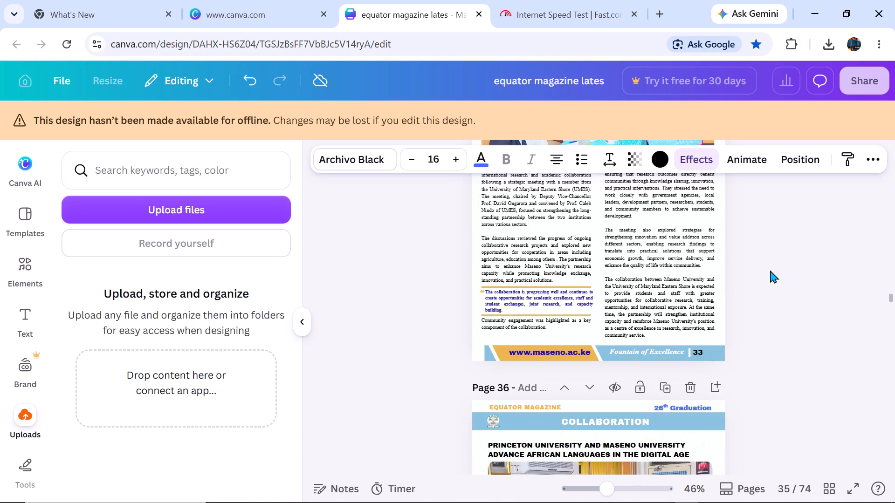
pyautogui.scroll(1, 770, 270)
# Nudge the "26th Graduation" header left on page 35, the University of Maryland Eastern Shore collaboration article.
pyautogui.click(710, 305)
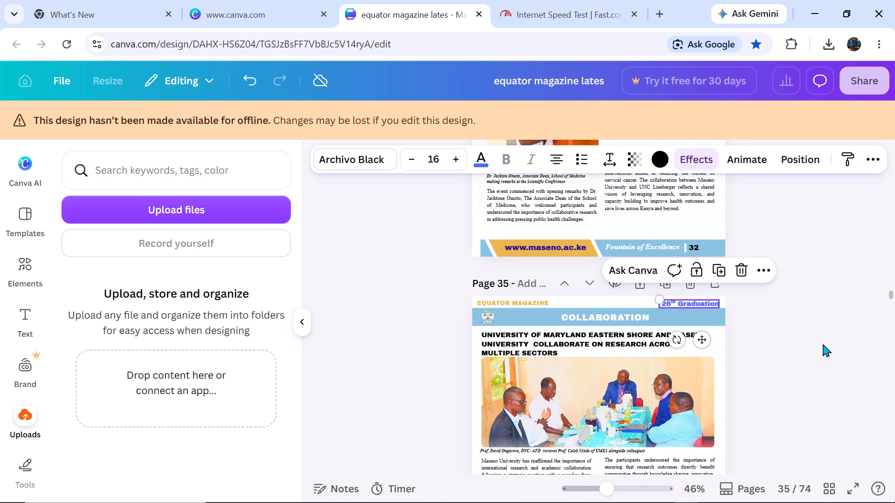
pyautogui.press('Left')
pyautogui.press('Left')
pyautogui.press('Left')
pyautogui.press('Left')
pyautogui.press('Left')
pyautogui.press('Left')
pyautogui.press('Left')
pyautogui.press('Left')
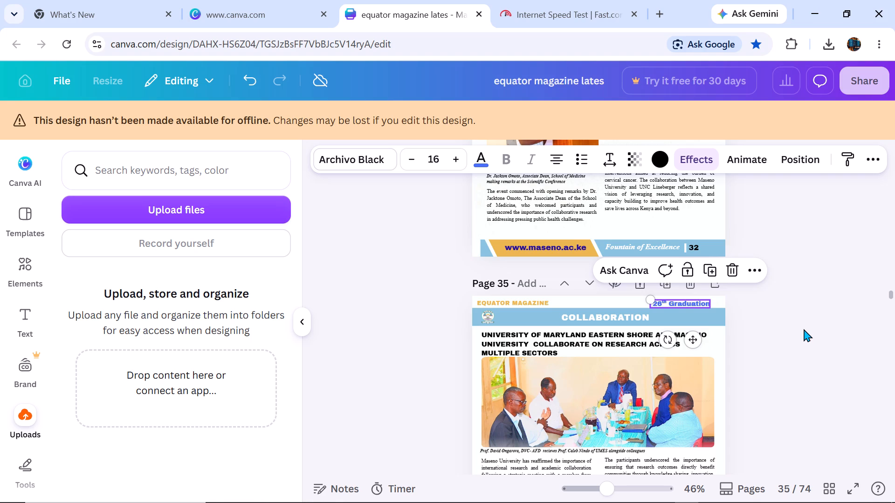
# Nudge the "26th Graduation" header on page 37, Collaboration, left, further from the page edge.
pyautogui.scroll(-10, 804, 329)
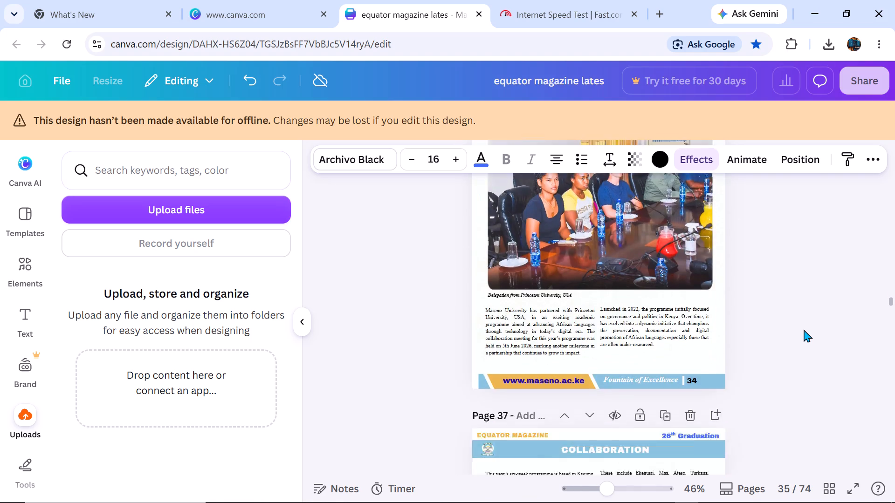
pyautogui.scroll(-3, 804, 329)
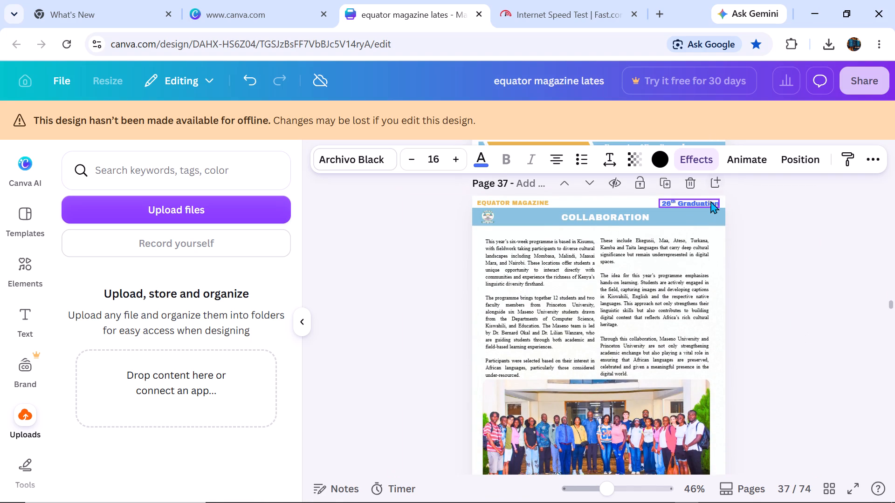
pyautogui.click(710, 204)
pyautogui.press('Left')
pyautogui.press('Left')
pyautogui.press('Left')
pyautogui.press('Left')
pyautogui.press('Left')
pyautogui.press('Left')
pyautogui.press('Left')
pyautogui.press('Left')
pyautogui.press('Left')
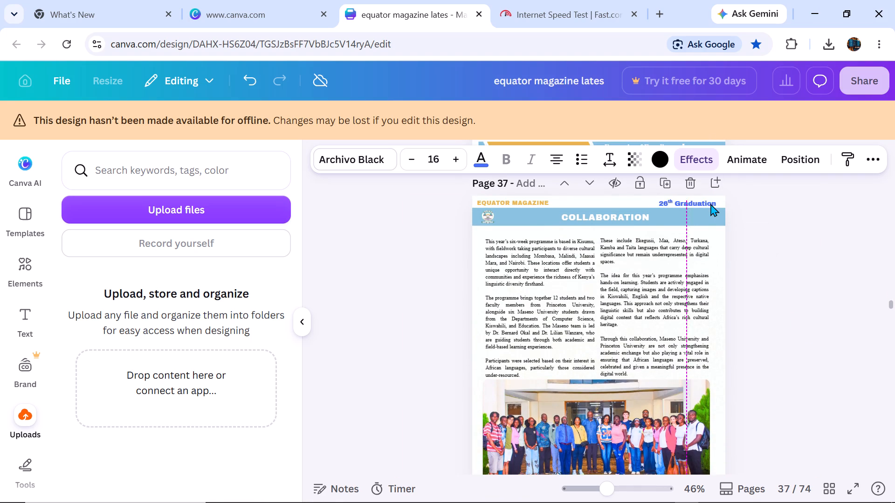
# Check pages 38 to 52, examining the headers of the student activities, exhibition, research and community outreach pages.
pyautogui.scroll(-2, 710, 204)
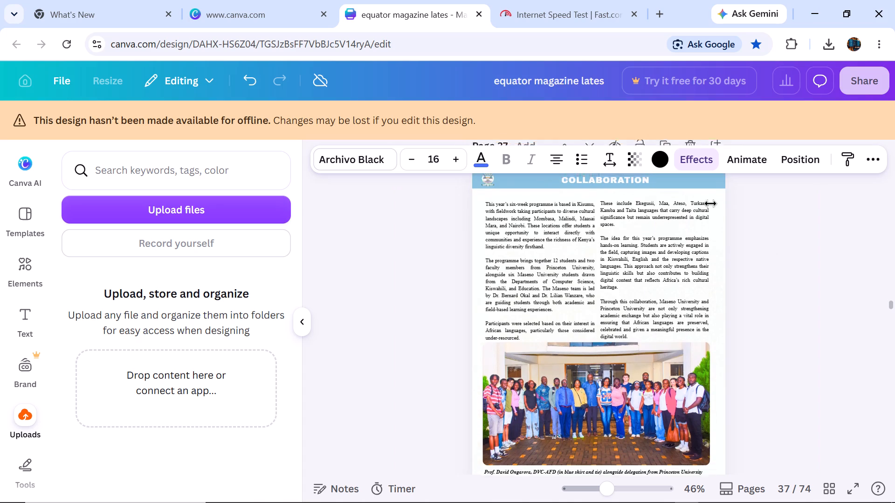
pyautogui.scroll(-6, 710, 204)
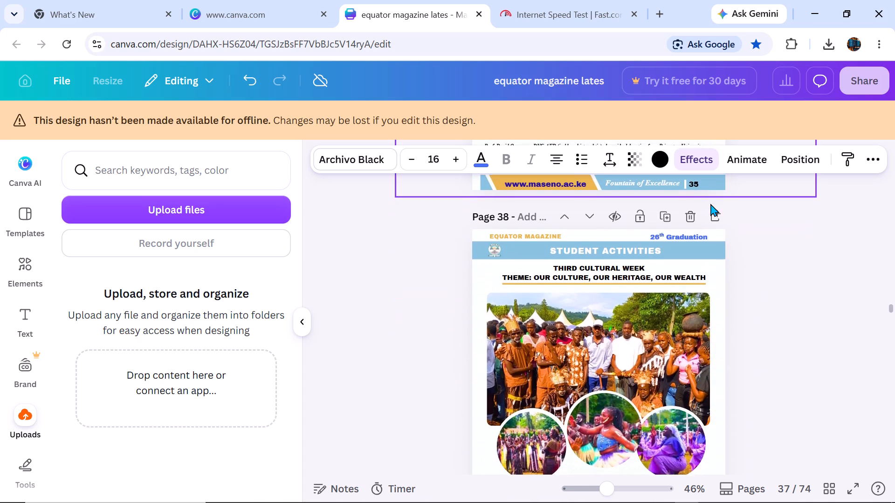
pyautogui.scroll(-17, 710, 204)
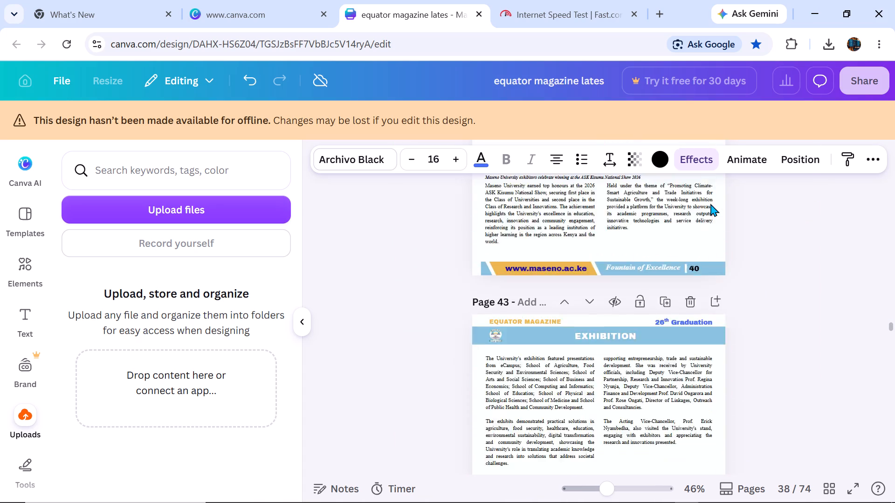
pyautogui.scroll(-10, 710, 204)
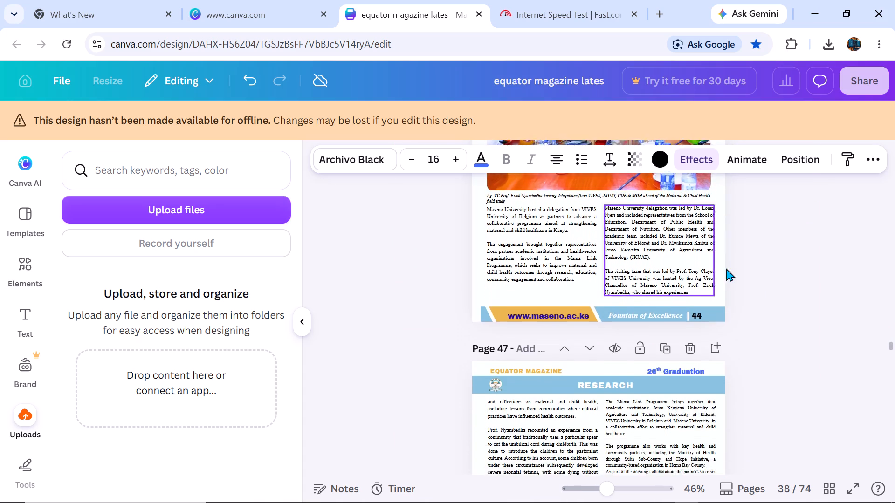
pyautogui.scroll(-4, 727, 272)
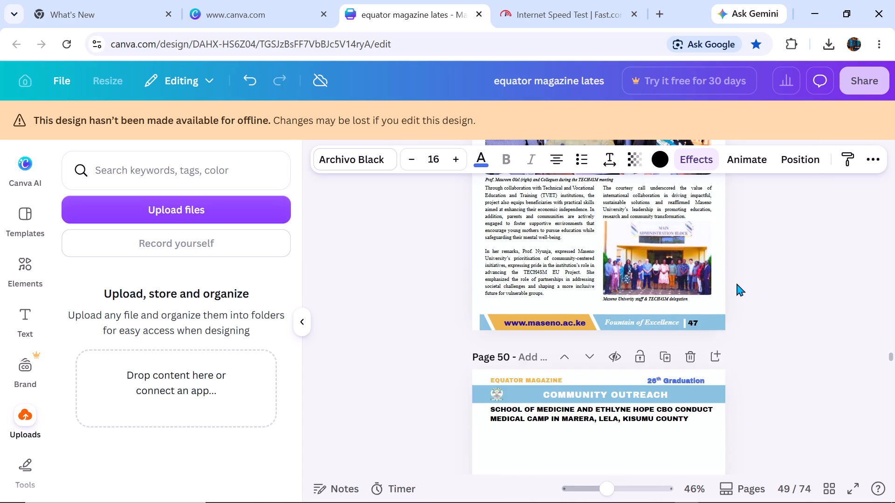
pyautogui.scroll(-4, 748, 374)
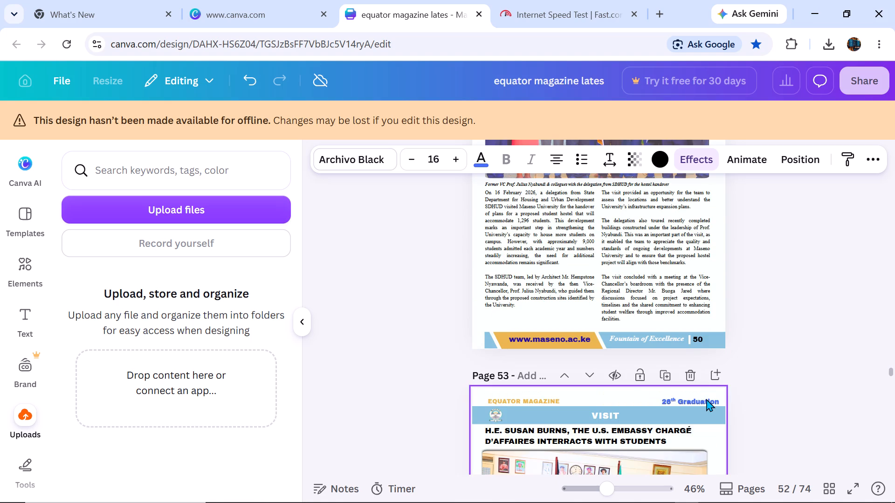
# Nudge the "26th Graduation" header on page 53, Visit, left, further from the page edge, and deselect it.
pyautogui.click(706, 401)
pyautogui.press('Left')
pyautogui.press('Left')
pyautogui.press('Left')
pyautogui.press('Left')
pyautogui.press('Left')
pyautogui.press('Left')
pyautogui.press('Left')
pyautogui.press('Left')
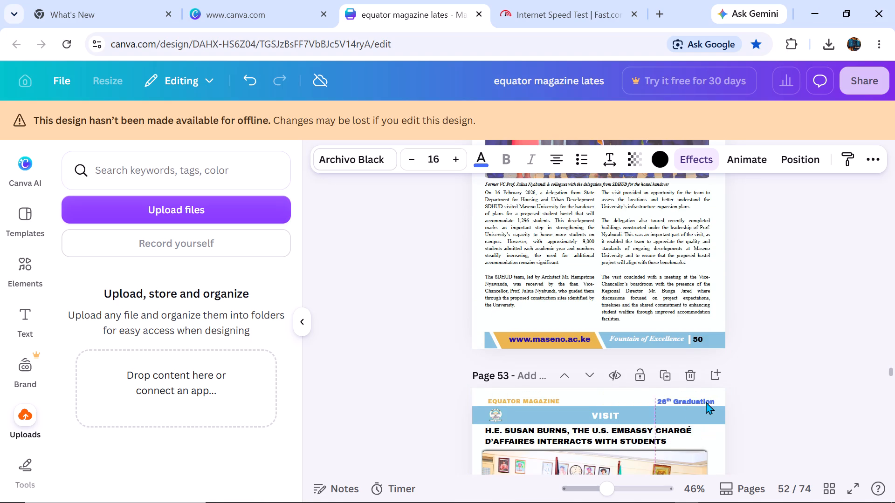
pyautogui.press('Left')
pyautogui.press('Left')
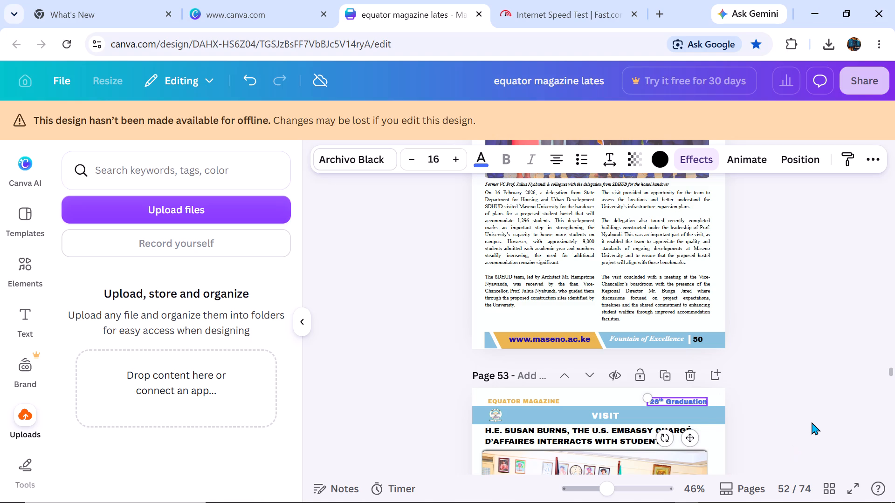
pyautogui.click(812, 399)
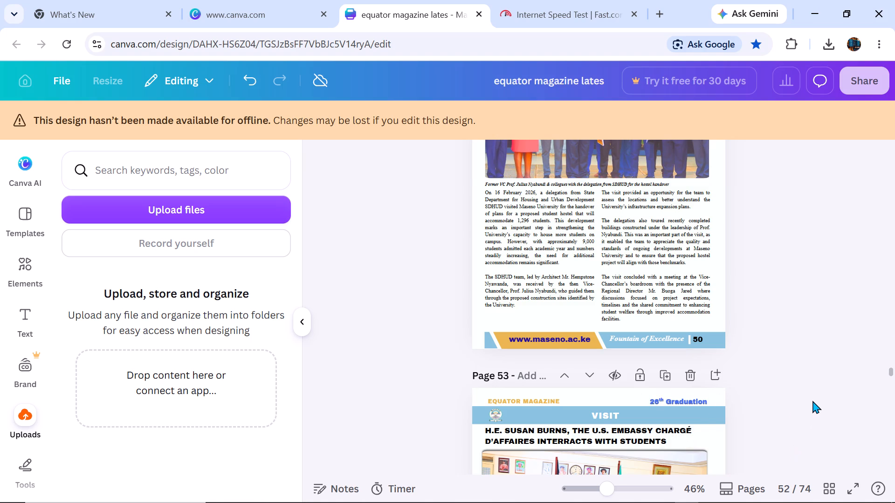
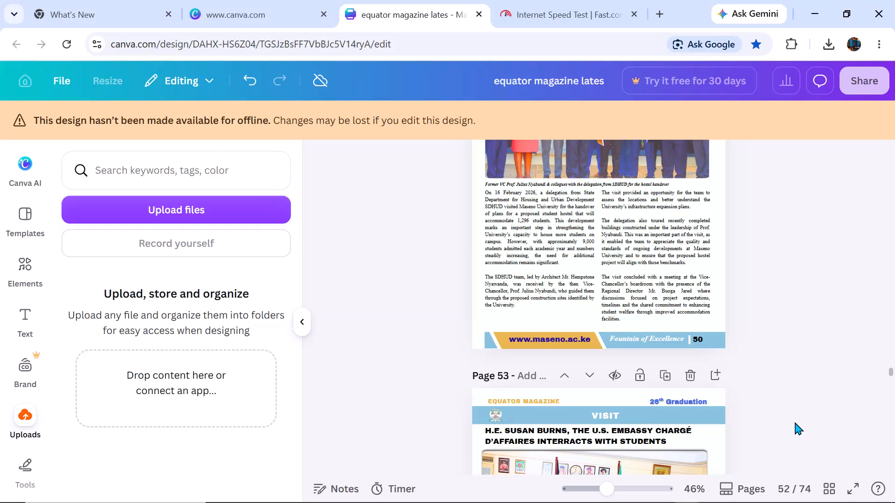
# Check pages 50 to 57, examining the headers and layout of the visit, inspiration and academic programmes pages.
pyautogui.click(815, 381)
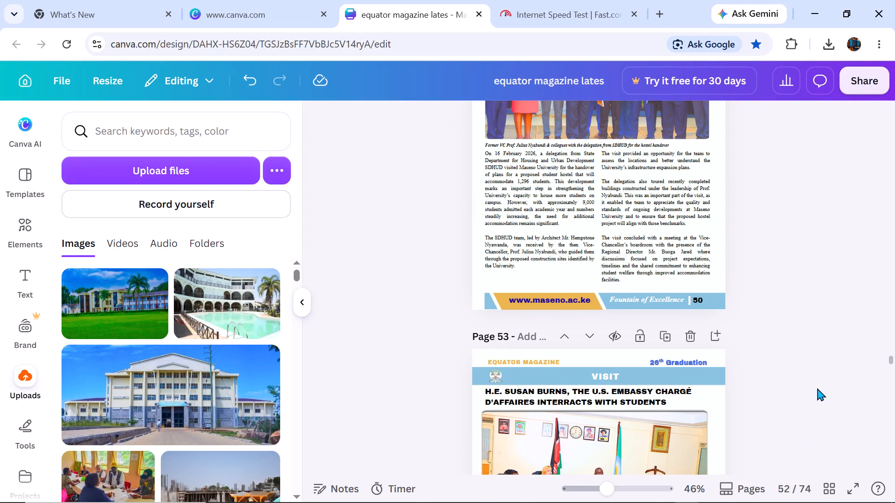
pyautogui.scroll(-2, 826, 373)
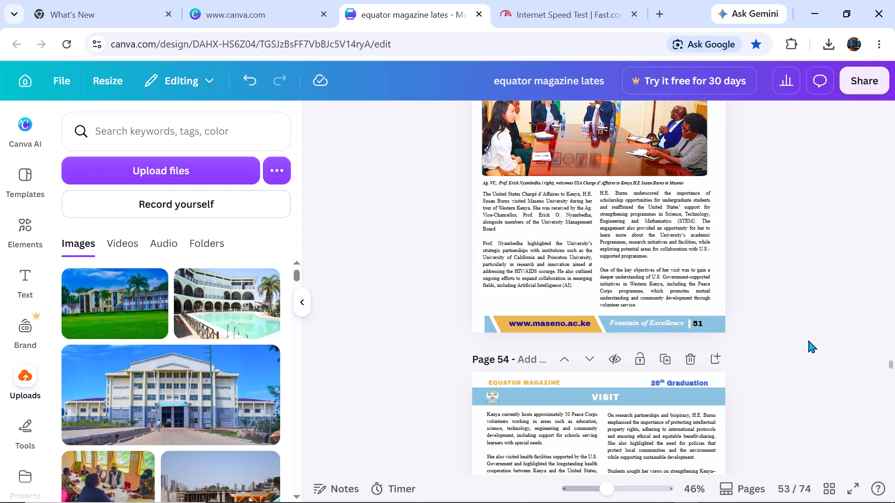
pyautogui.scroll(-4, 808, 340)
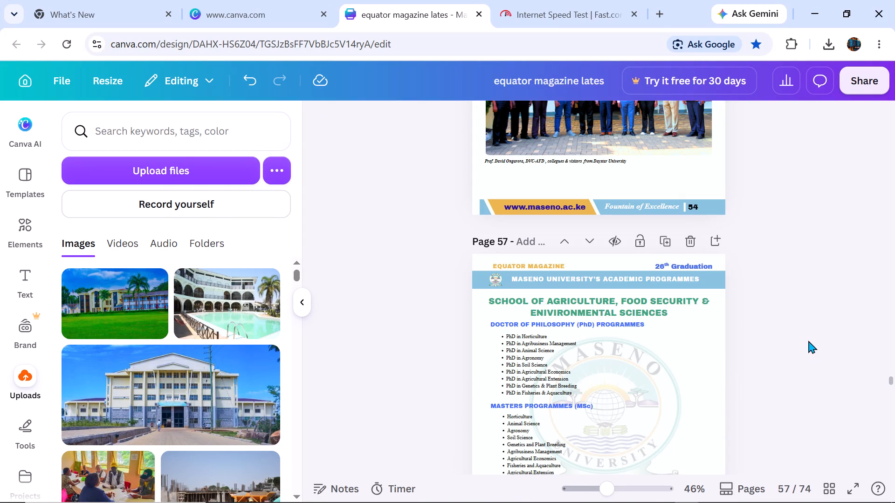
pyautogui.scroll(1, 808, 340)
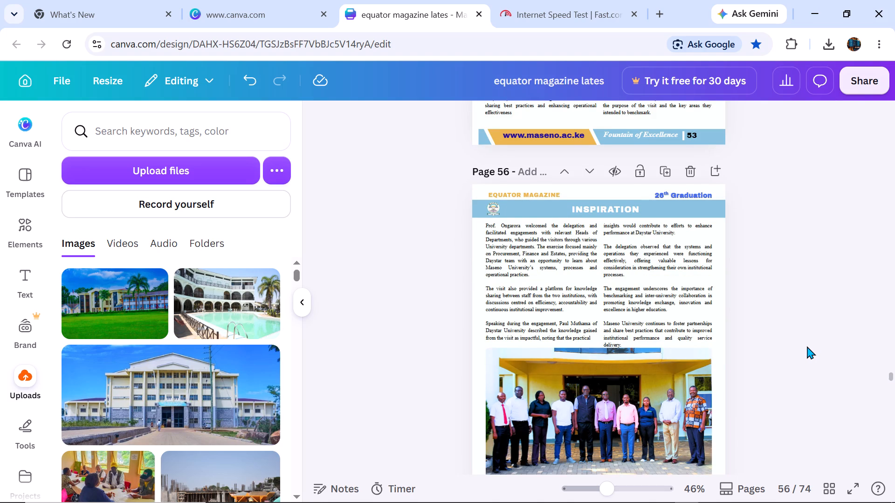
pyautogui.scroll(4, 807, 346)
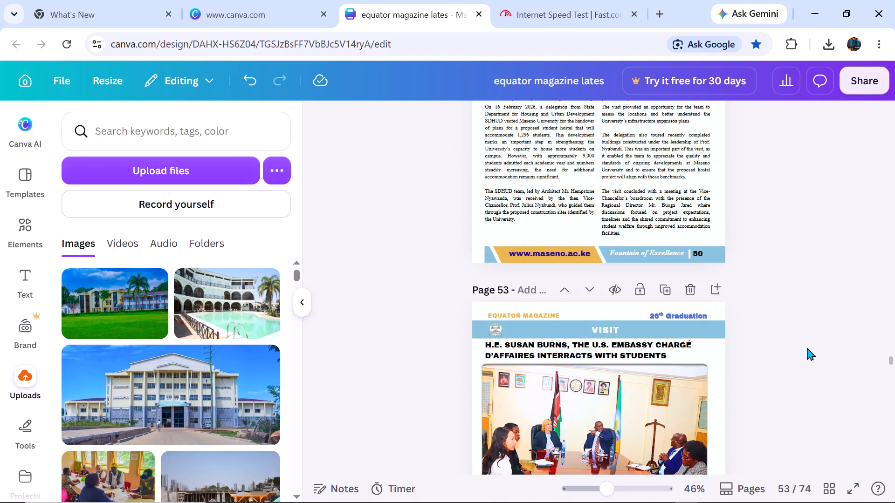
pyautogui.scroll(3, 807, 347)
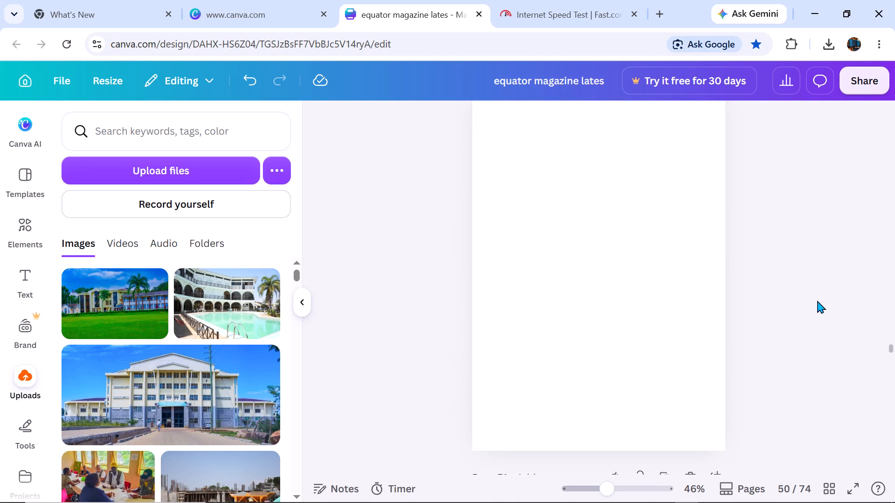
# Return to the front of the magazine and review pages 3 to 12, from the core values and table of contents to the leaders' messages.
pyautogui.moveTo(892, 347); pyautogui.dragTo(892, 152)
pyautogui.moveTo(892, 152); pyautogui.dragTo(891, 149)
pyautogui.moveTo(891, 147); pyautogui.dragTo(887, 126)
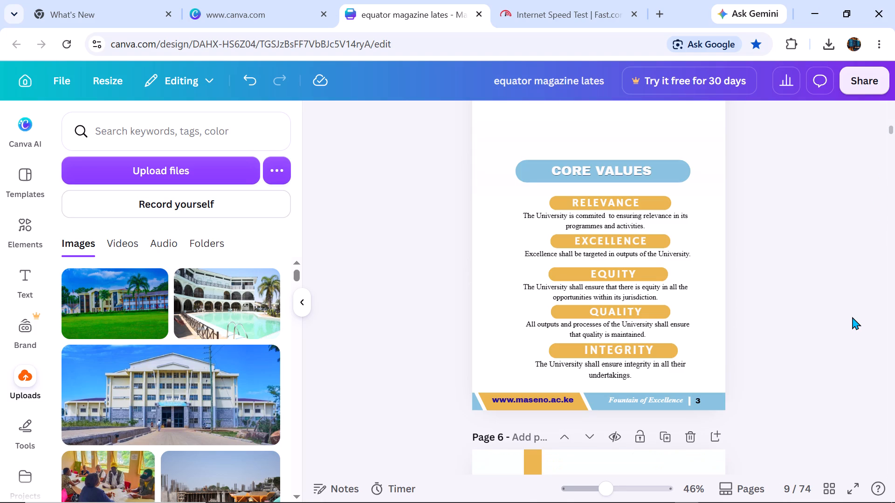
pyautogui.scroll(2, 848, 333)
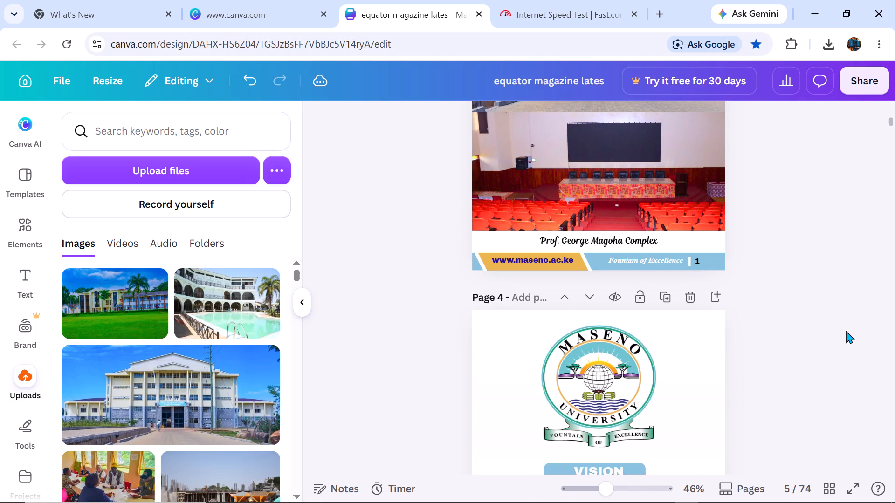
pyautogui.scroll(-3, 848, 343)
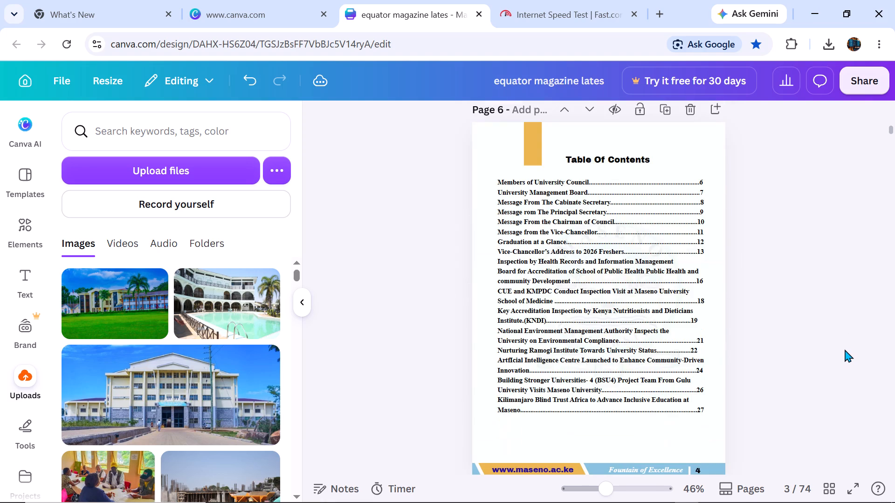
pyautogui.scroll(-5, 845, 350)
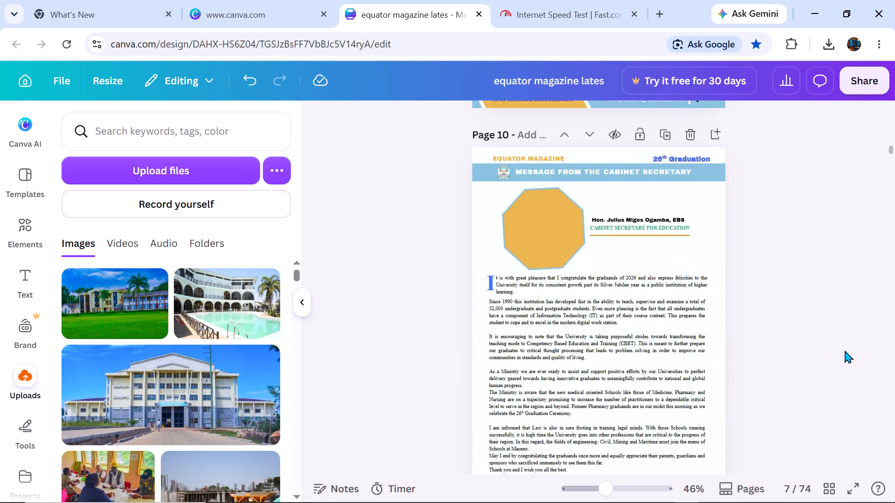
pyautogui.scroll(-2, 816, 210)
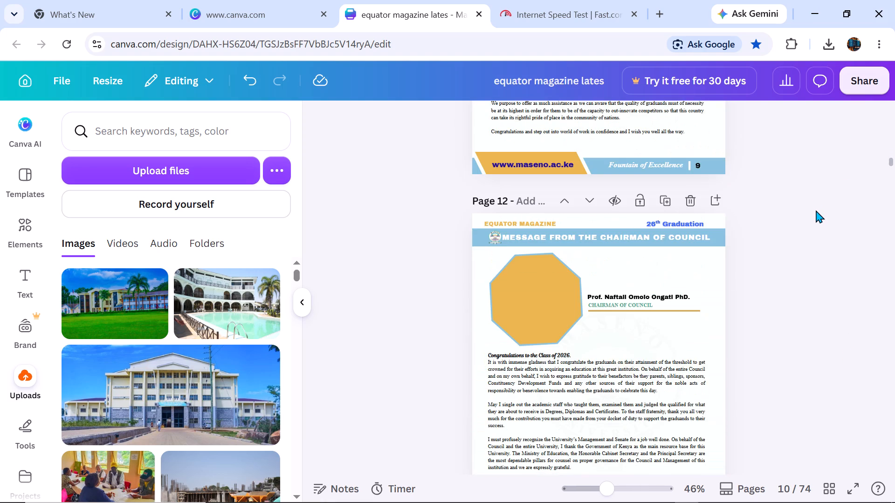
# Review pages 13 to 28, examining the layout of the Vice-Chancellor's address, inspection and expansion pages.
pyautogui.scroll(-6, 816, 211)
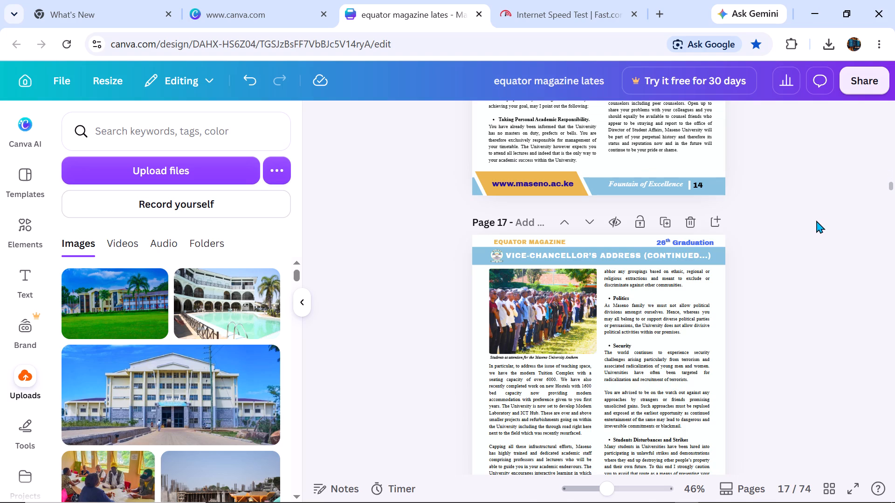
pyautogui.scroll(-4, 816, 225)
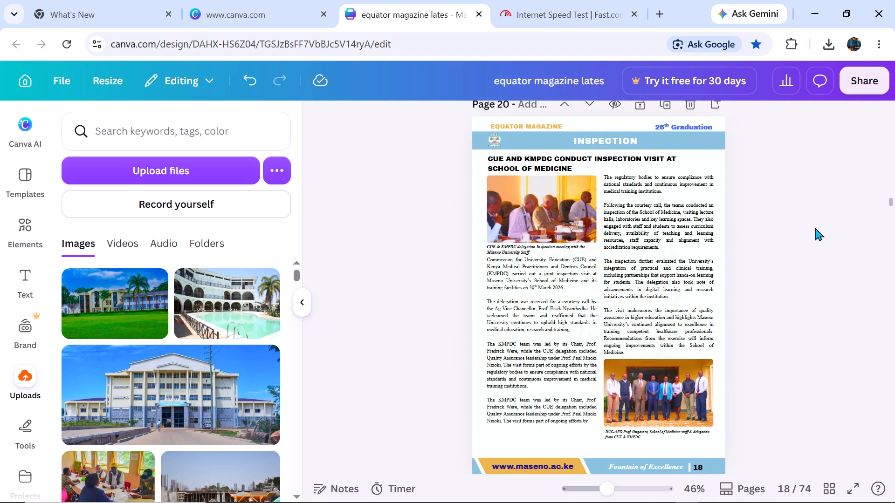
pyautogui.scroll(-3, 815, 228)
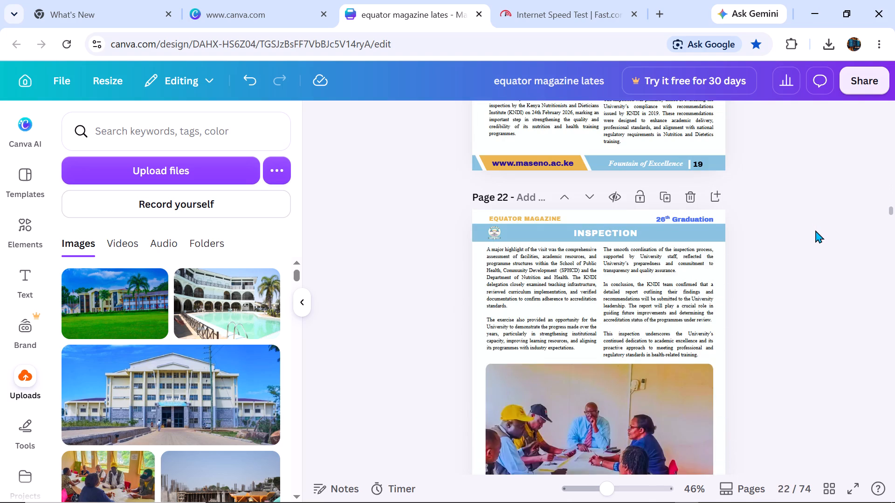
pyautogui.scroll(-6, 815, 230)
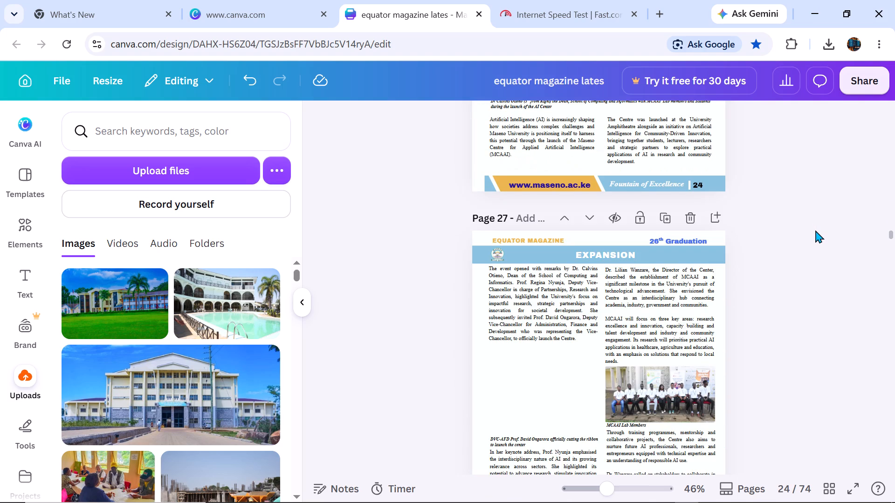
pyautogui.scroll(1, 815, 230)
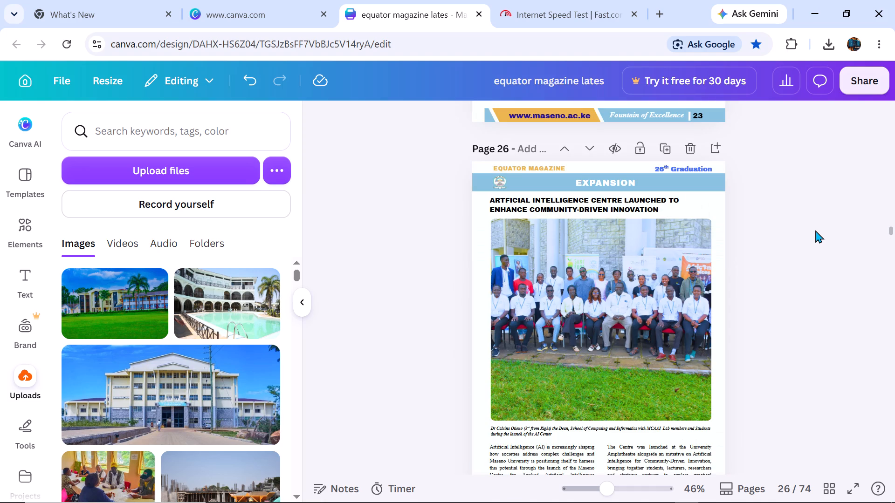
pyautogui.scroll(-2, 815, 230)
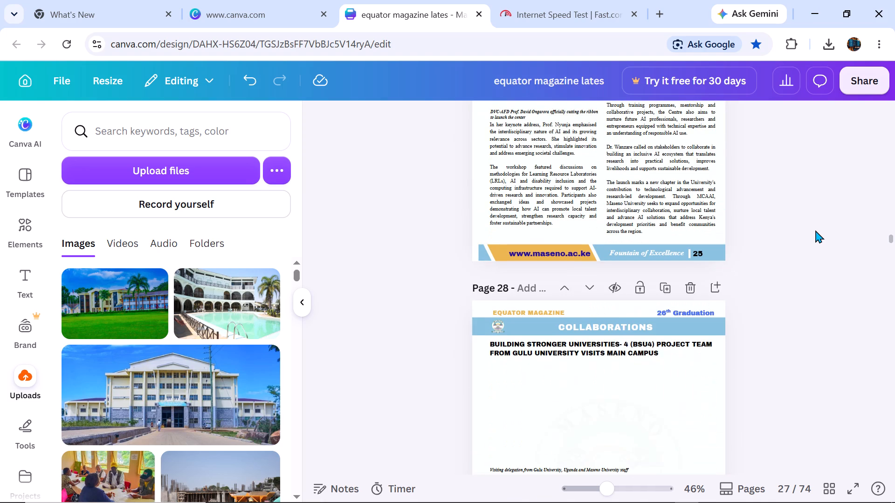
pyautogui.scroll(1, 816, 228)
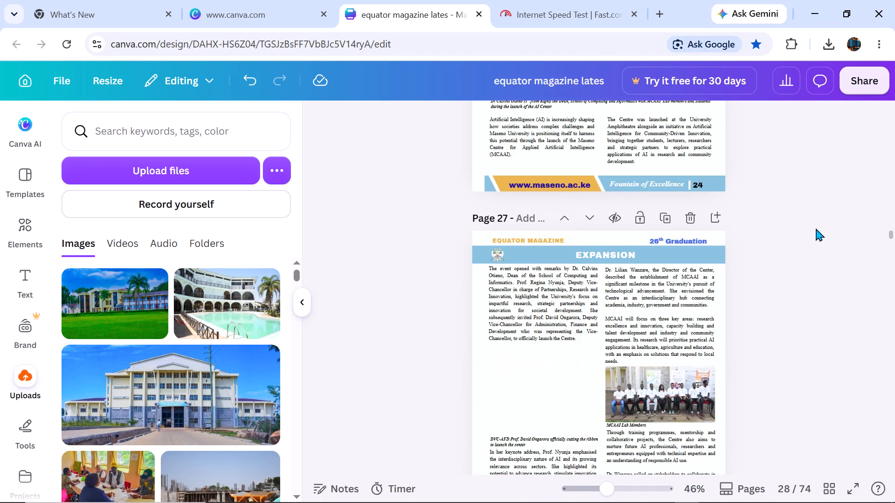
# Review the collaboration pages from 28 to 36, examining their headers, text columns and photos.
pyautogui.scroll(-4, 816, 229)
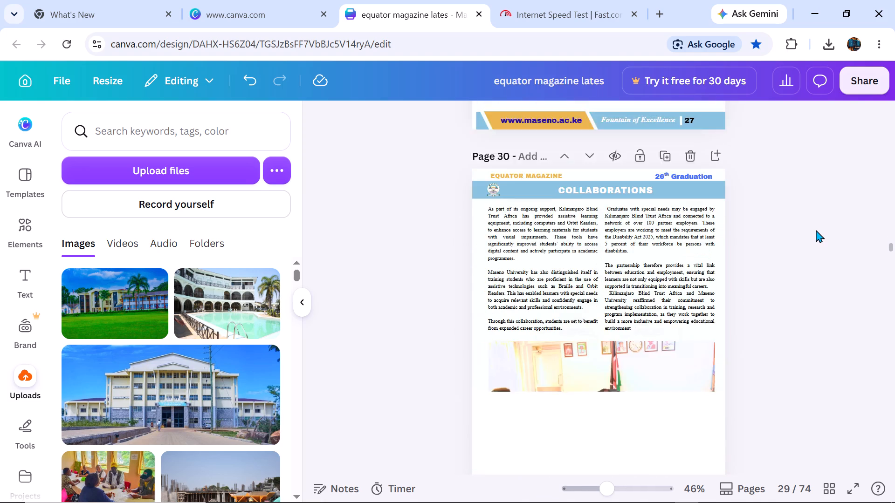
pyautogui.scroll(-2, 816, 230)
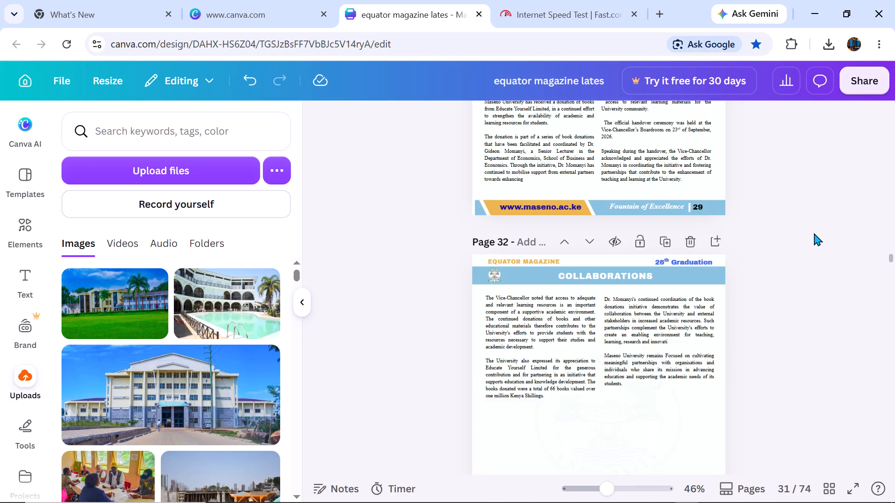
pyautogui.scroll(-3, 810, 243)
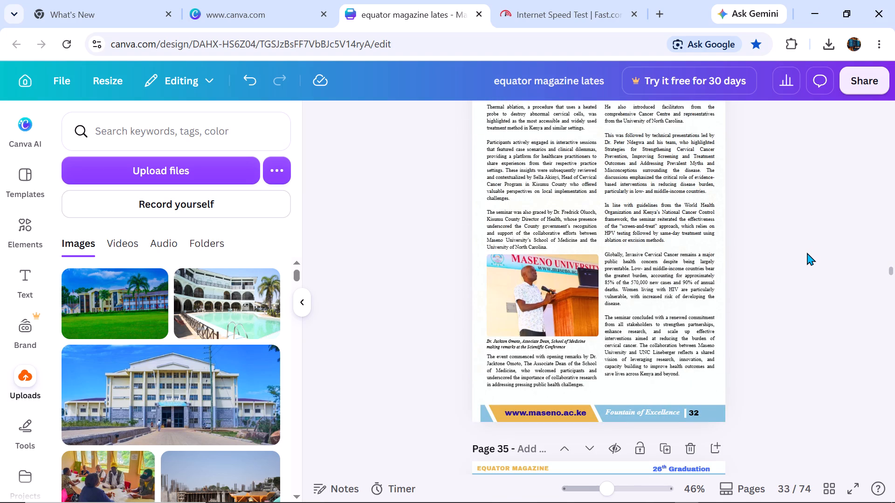
pyautogui.scroll(-1, 807, 252)
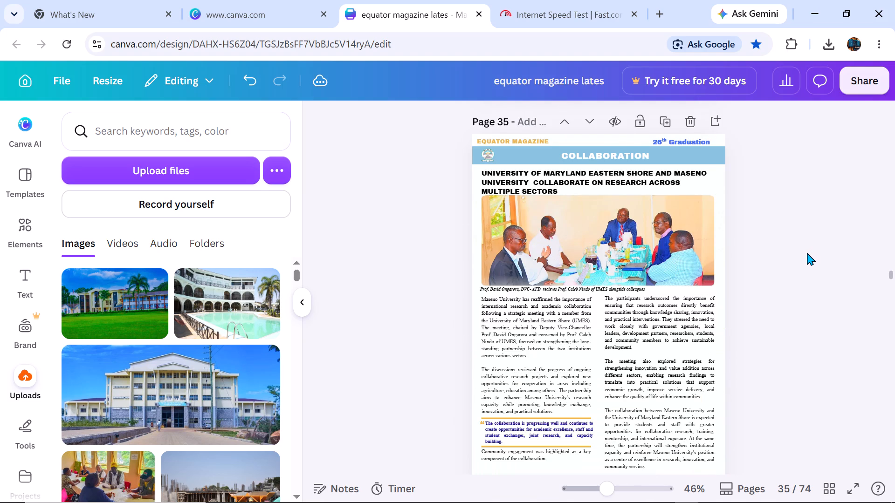
pyautogui.scroll(-1, 807, 252)
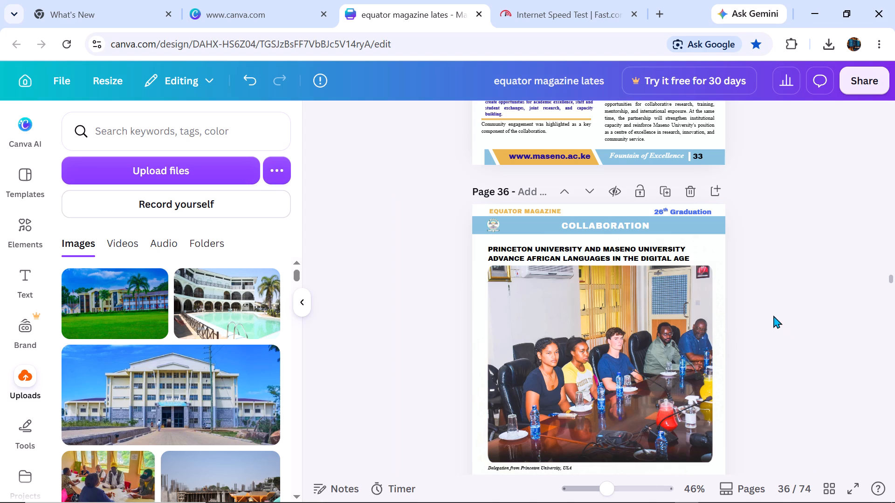
# Delete the oversized background image that extends past the edges of page 36, the Princeton University collaboration article.
pyautogui.click(723, 245)
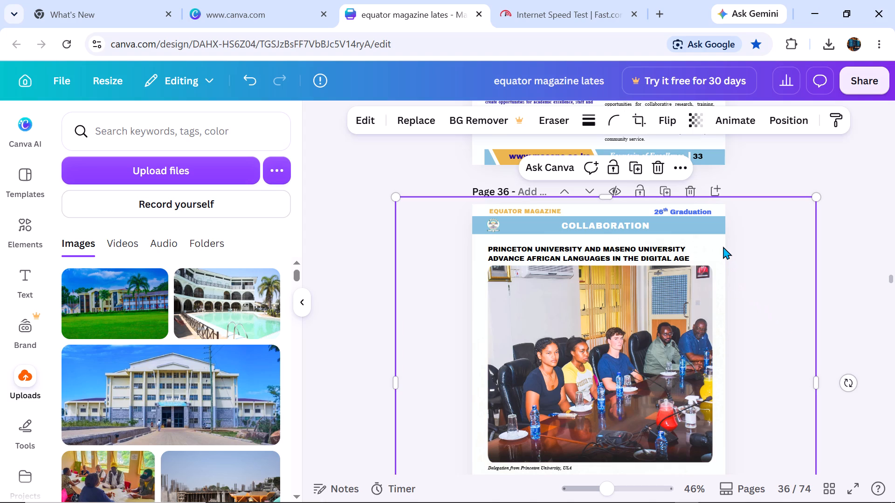
pyautogui.press('BackSpace')
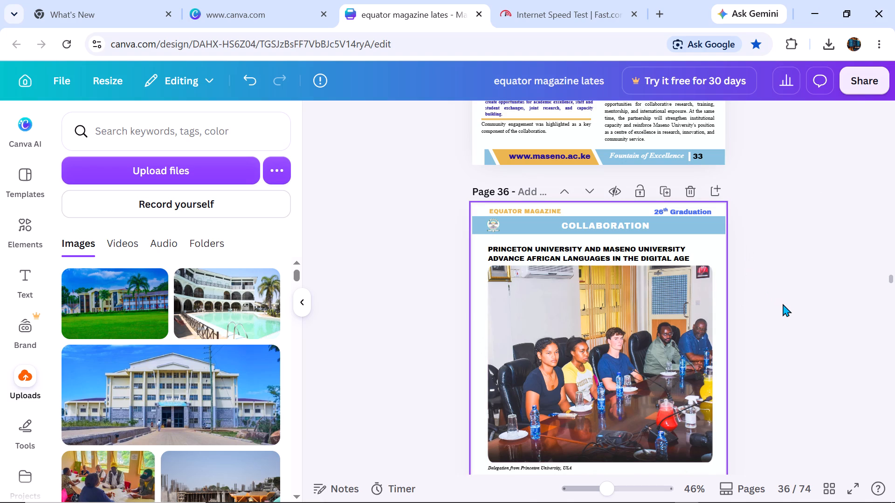
# Review pages 37 to 44, examining the layout of the student activities and exhibition pages.
pyautogui.scroll(-2, 783, 304)
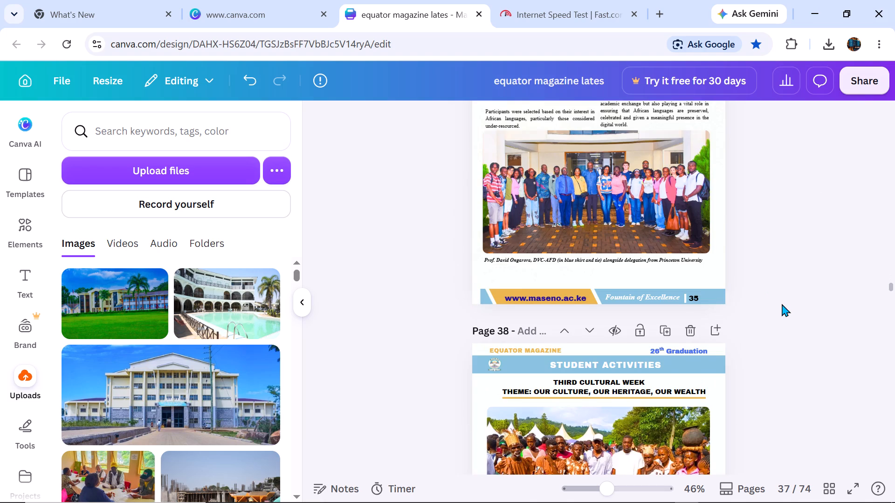
pyautogui.scroll(-4, 782, 304)
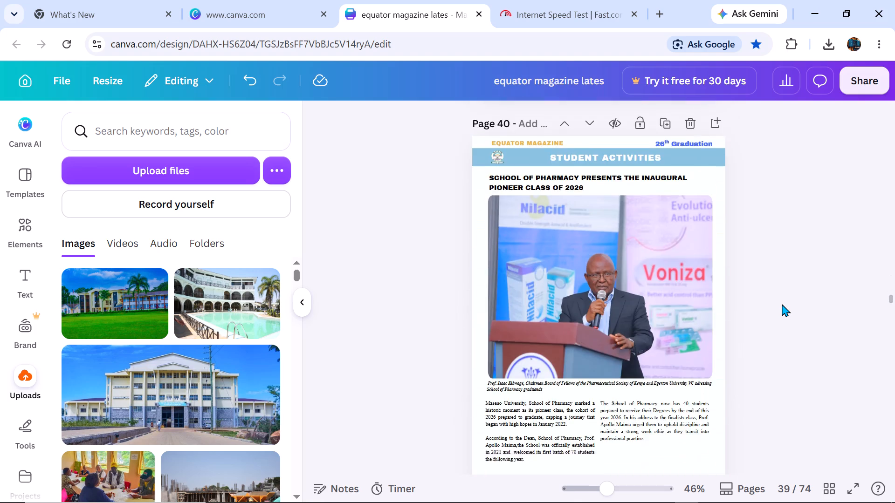
pyautogui.scroll(-2, 796, 232)
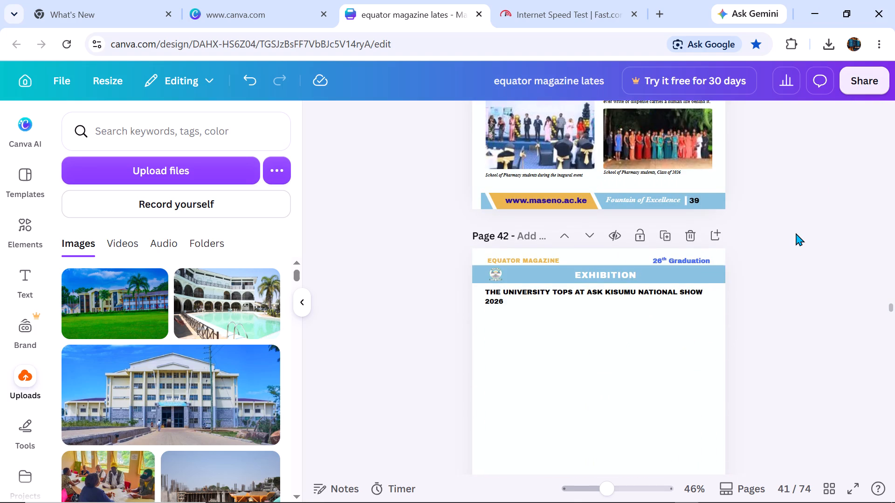
pyautogui.scroll(-2, 796, 233)
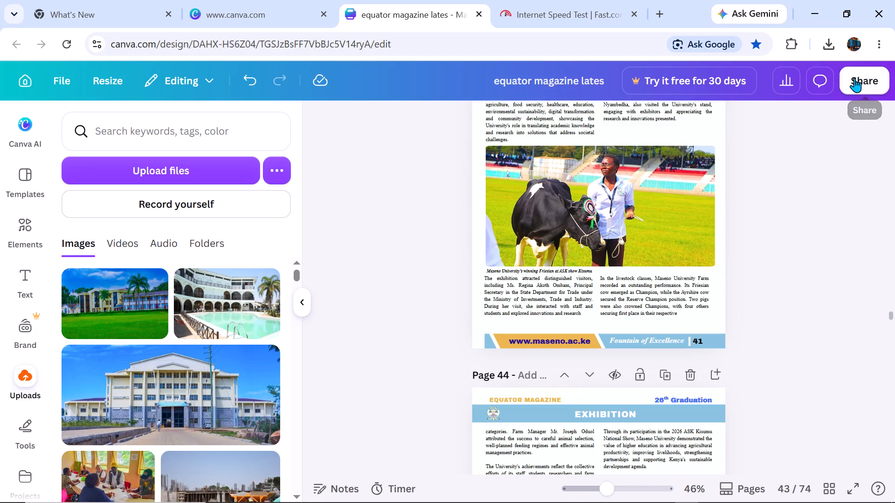
# Download all pages of the magazine as a PDF with the Digital preset.
pyautogui.click(854, 78)
pyautogui.click(649, 401)
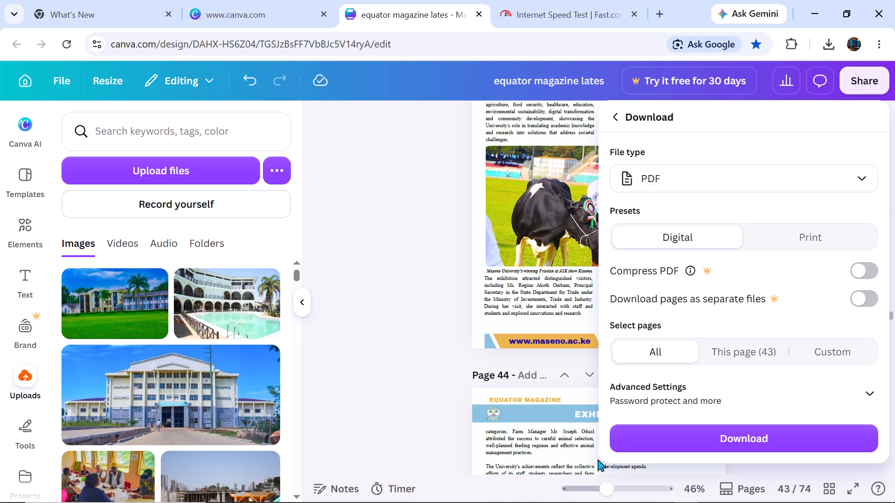
pyautogui.click(650, 445)
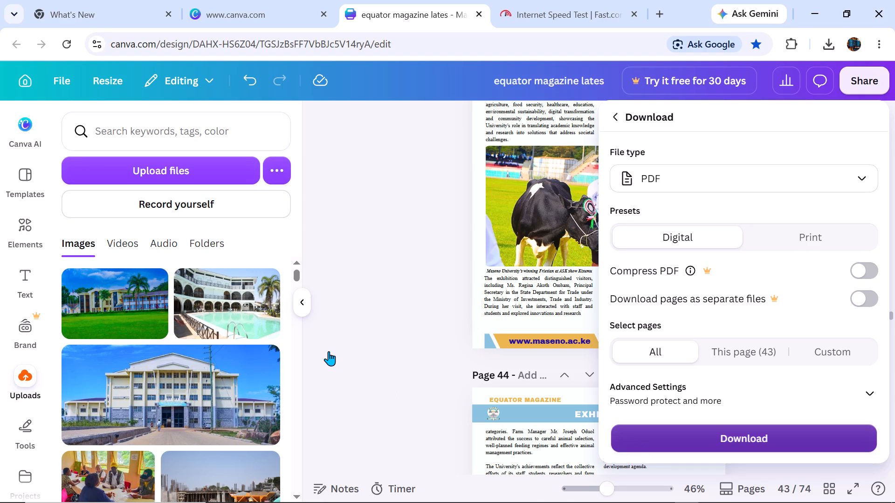
# On page 45, reduce the director's name beside the portrait to font size 12 and widen its text box to about 4.5.
pyautogui.scroll(-1, 762, 261)
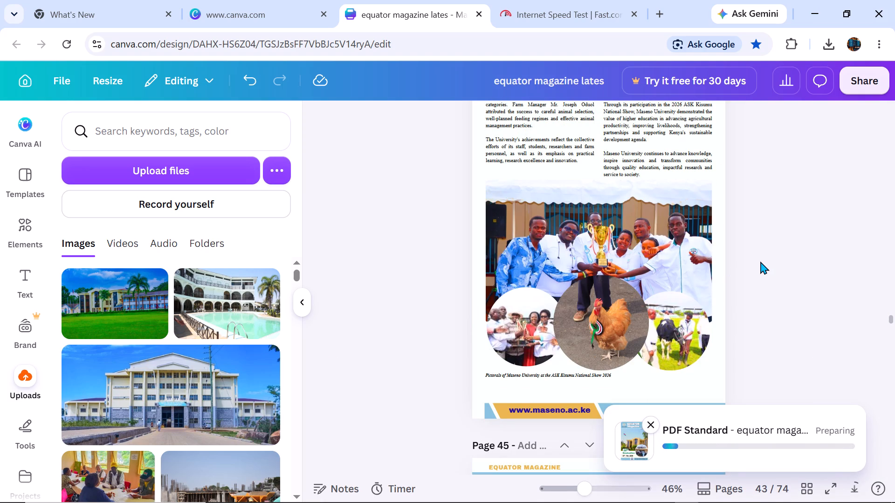
pyautogui.scroll(-3, 760, 261)
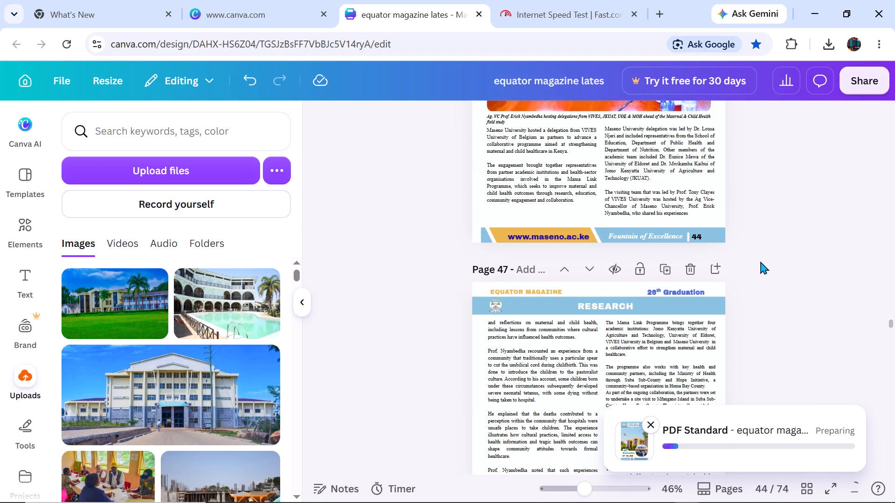
pyautogui.scroll(-1, 760, 261)
pyautogui.scroll(1, 760, 261)
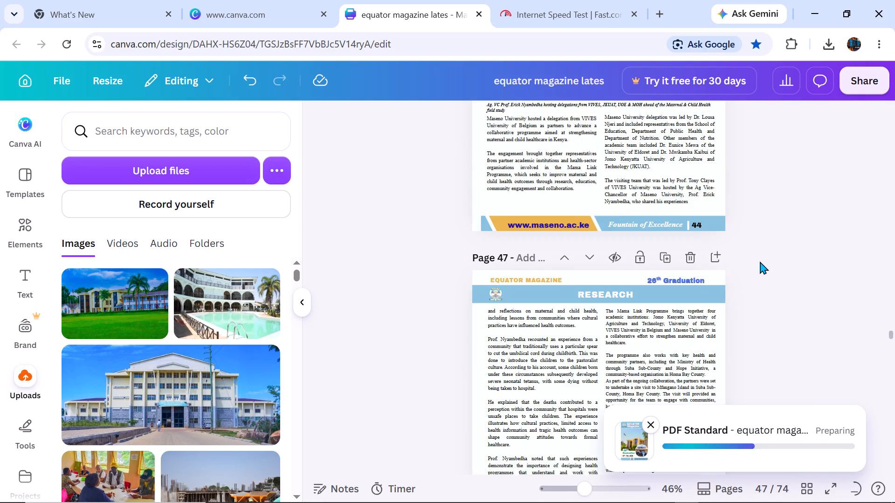
pyautogui.scroll(2, 759, 261)
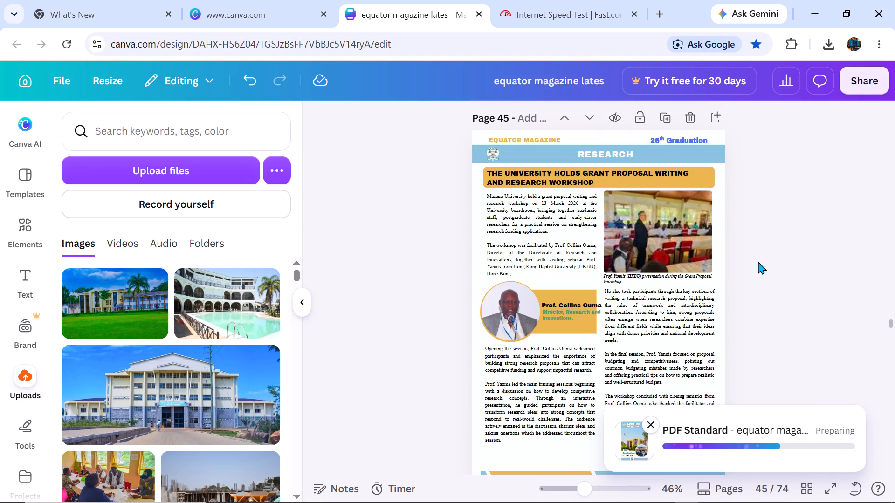
pyautogui.click(584, 307)
pyautogui.click(773, 320)
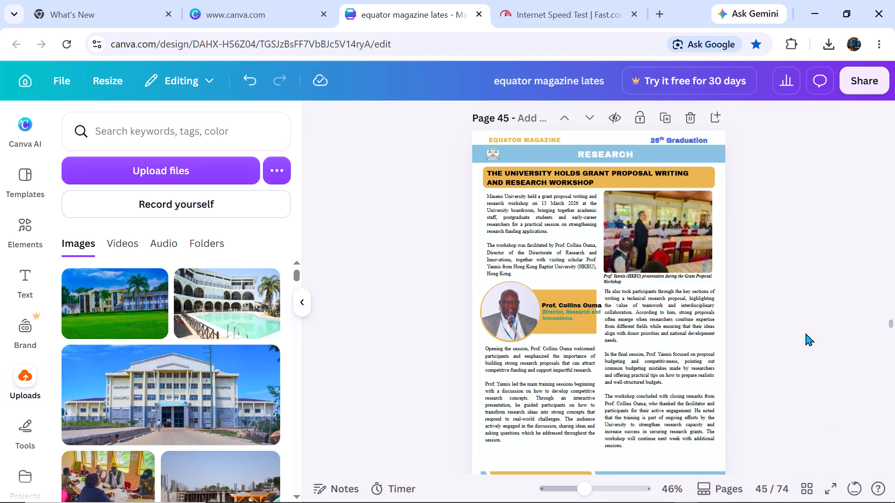
pyautogui.click(569, 306)
pyautogui.click(414, 117)
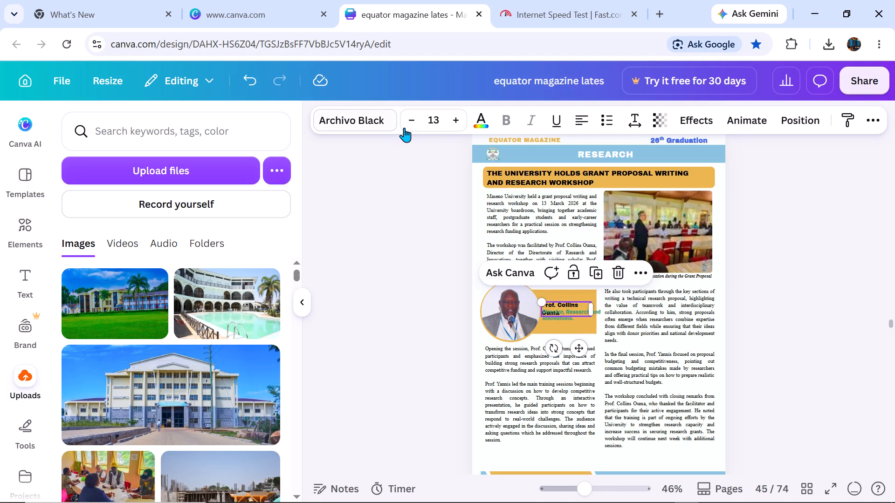
pyautogui.click(406, 126)
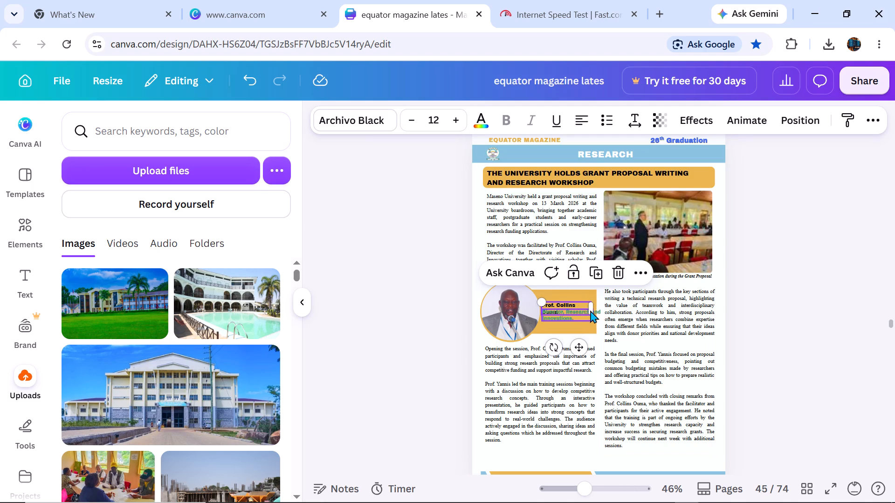
pyautogui.moveTo(591, 310); pyautogui.dragTo(596, 308)
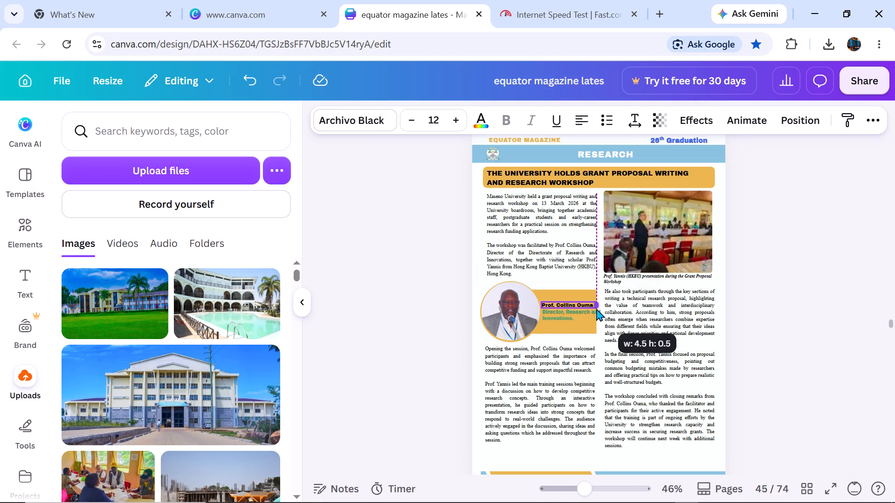
pyautogui.click(781, 318)
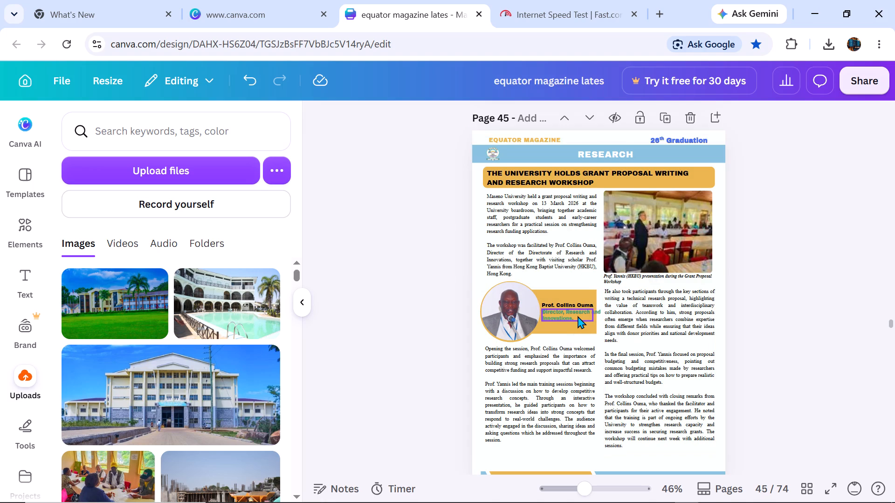
# Reduce the director's job title below the name on page 45 to font size 9.
pyautogui.click(578, 316)
pyautogui.click(406, 122)
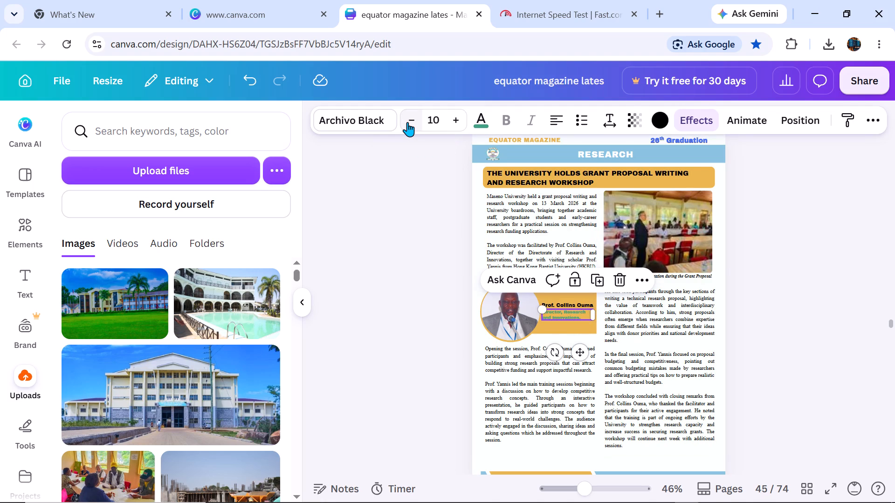
pyautogui.click(407, 122)
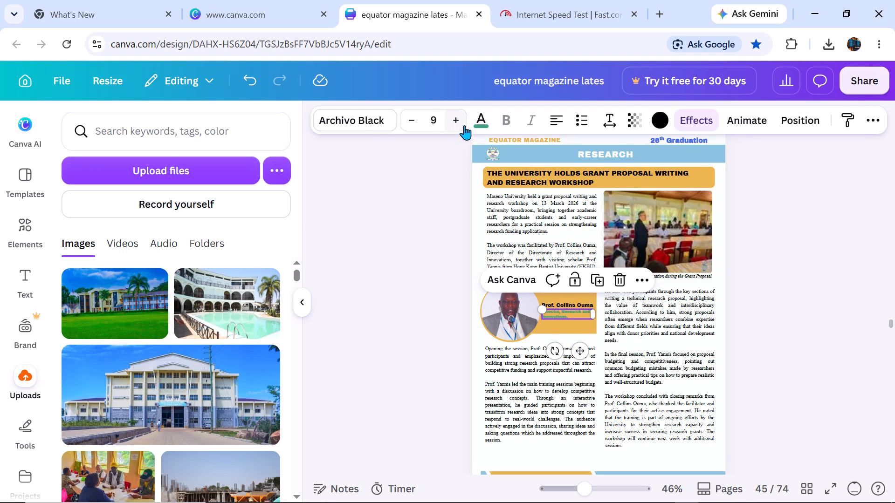
pyautogui.click(842, 319)
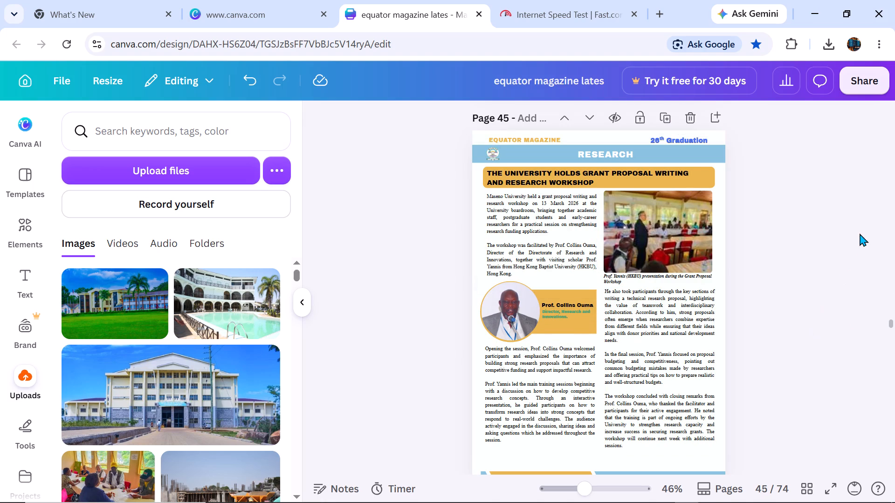
pyautogui.scroll(-1, 840, 294)
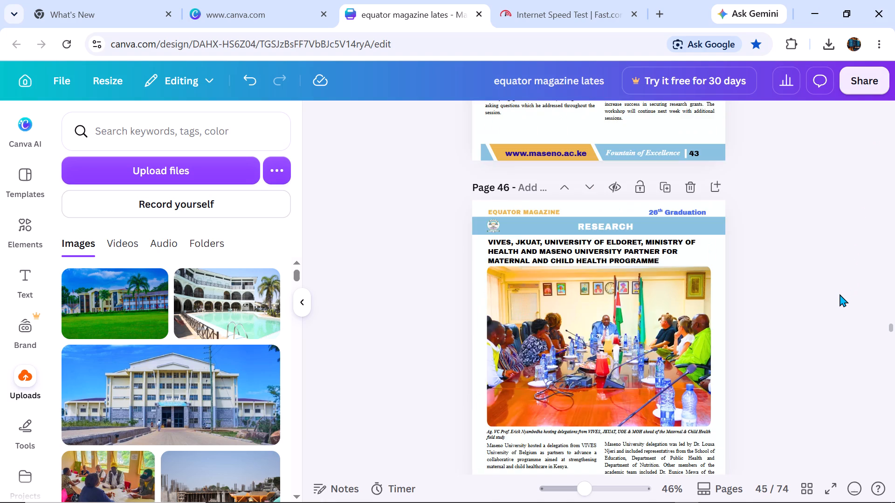
pyautogui.scroll(1, 840, 294)
pyautogui.scroll(-2, 840, 294)
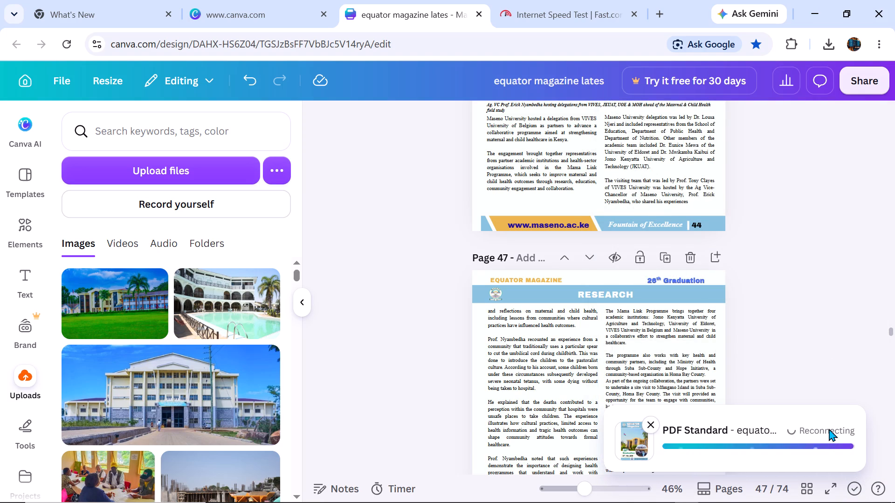
pyautogui.click(829, 428)
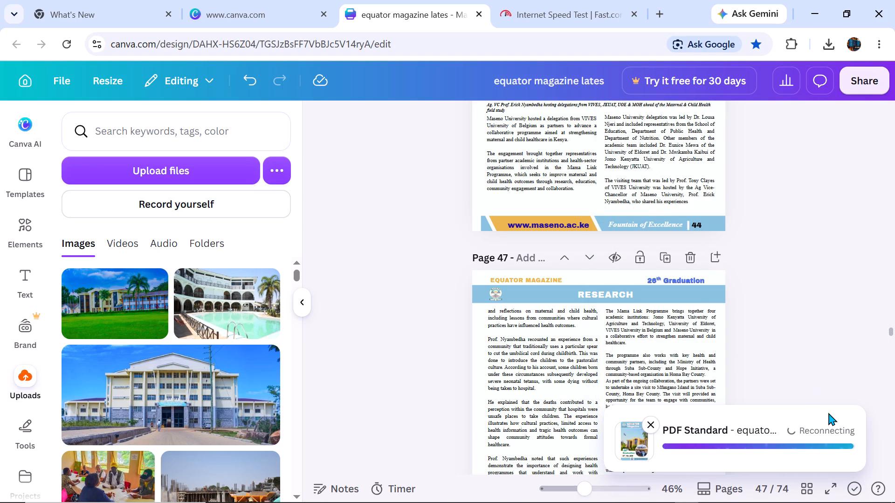
pyautogui.click(652, 425)
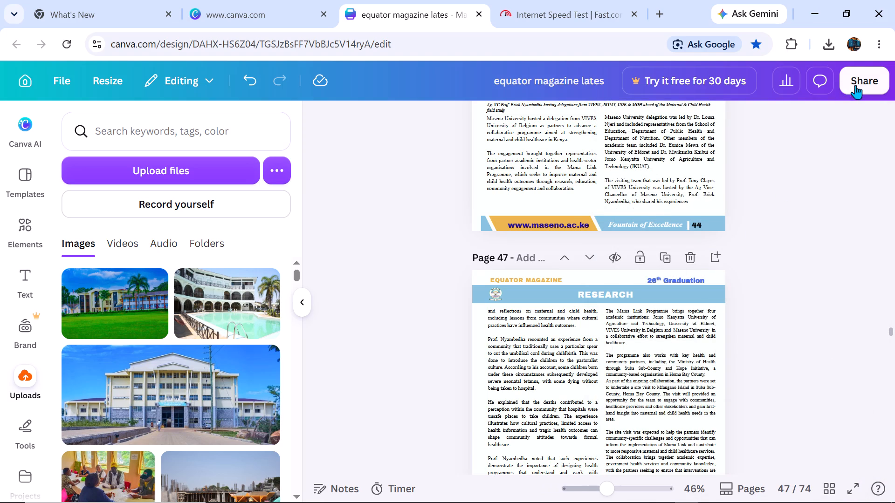
# Download all pages of the magazine again as a PDF with the Digital preset.
pyautogui.click(861, 79)
pyautogui.click(658, 411)
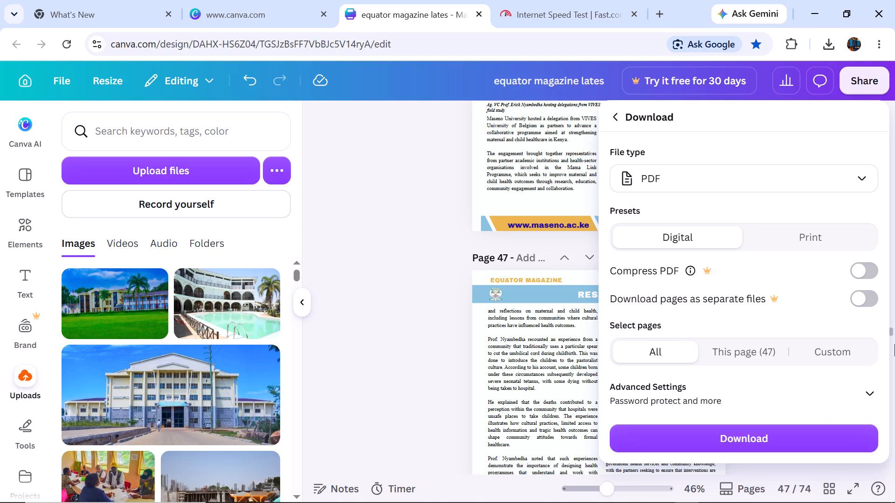
pyautogui.click(843, 444)
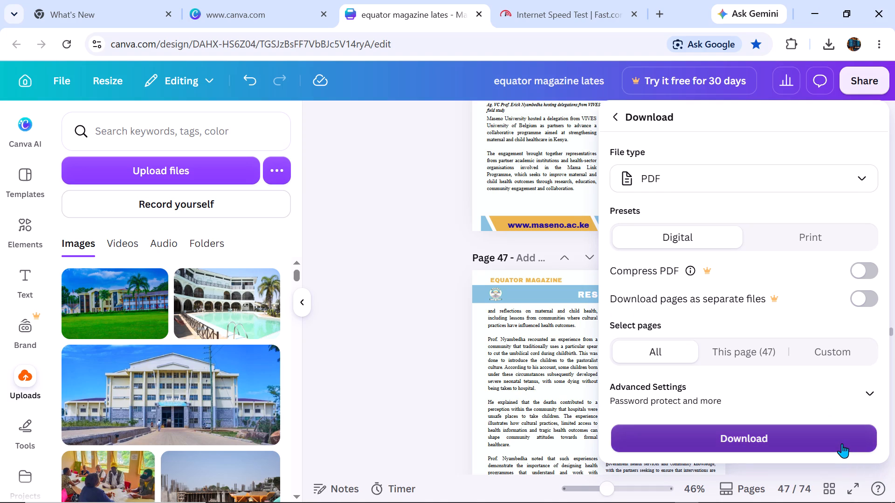
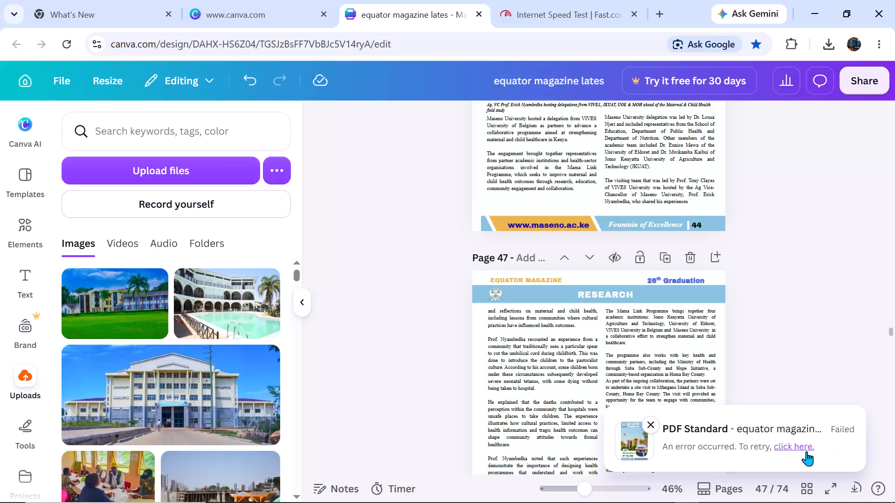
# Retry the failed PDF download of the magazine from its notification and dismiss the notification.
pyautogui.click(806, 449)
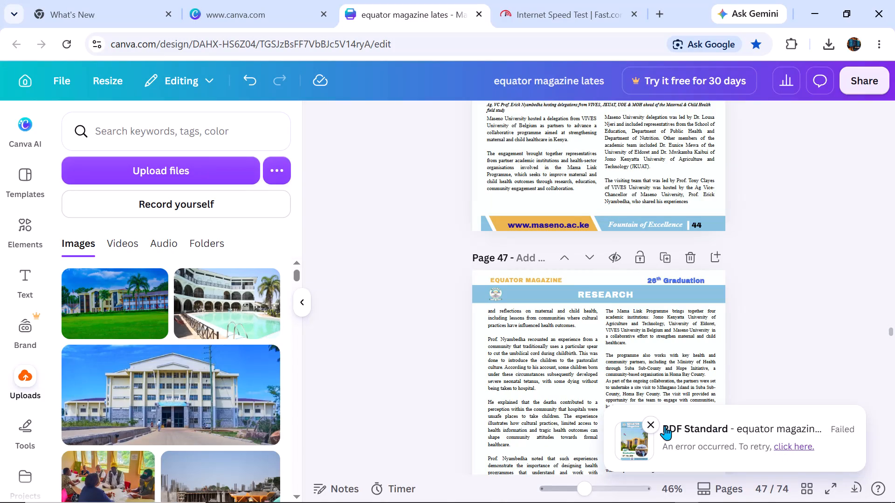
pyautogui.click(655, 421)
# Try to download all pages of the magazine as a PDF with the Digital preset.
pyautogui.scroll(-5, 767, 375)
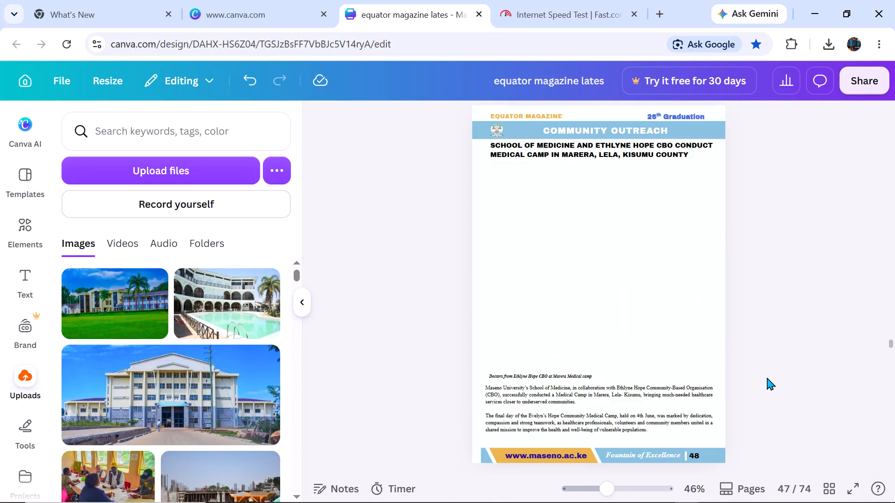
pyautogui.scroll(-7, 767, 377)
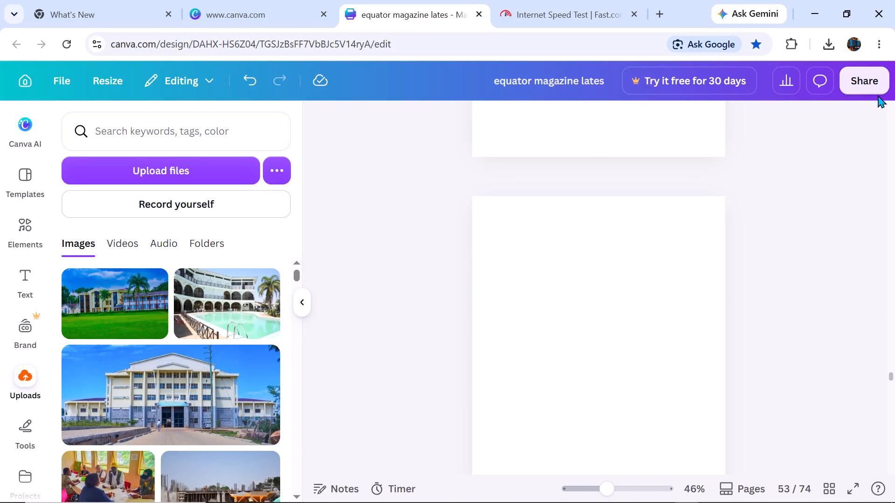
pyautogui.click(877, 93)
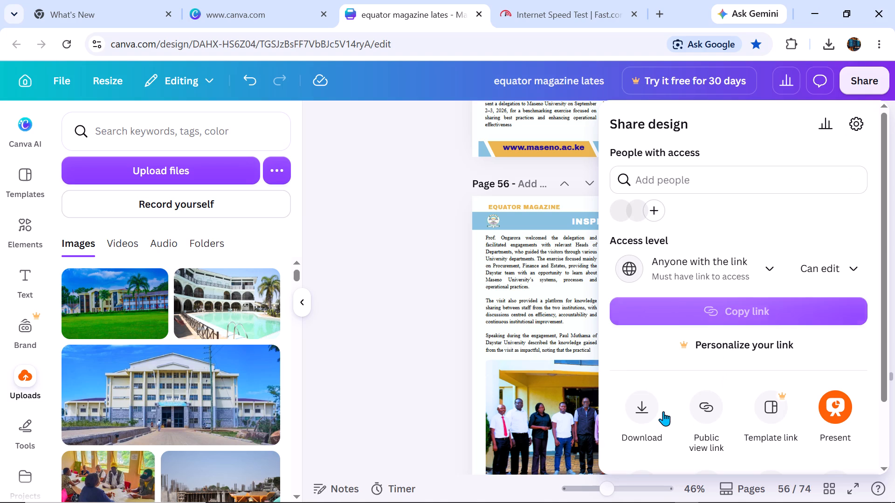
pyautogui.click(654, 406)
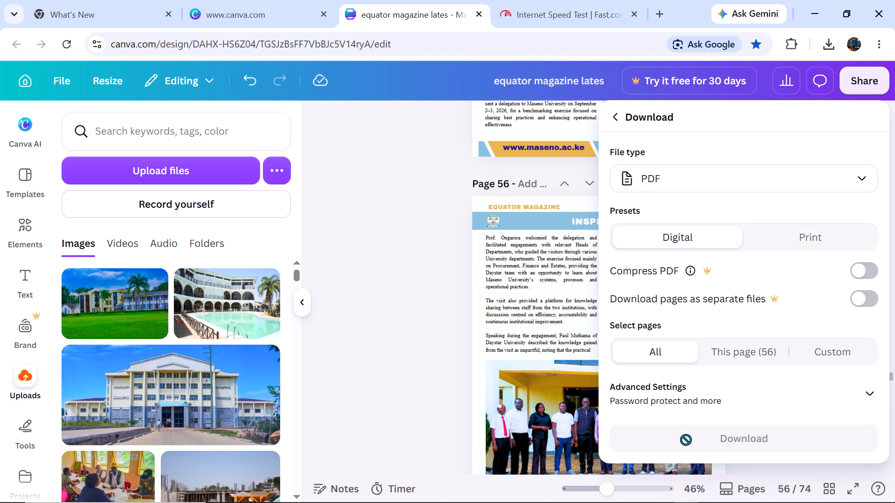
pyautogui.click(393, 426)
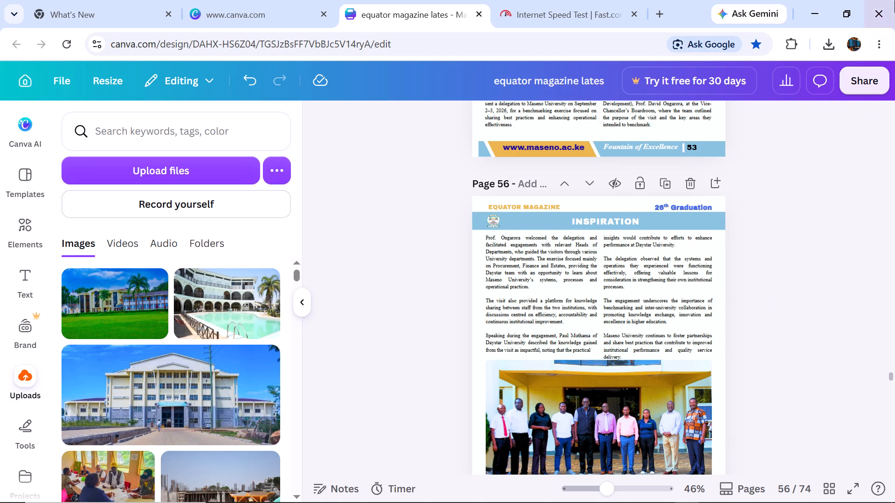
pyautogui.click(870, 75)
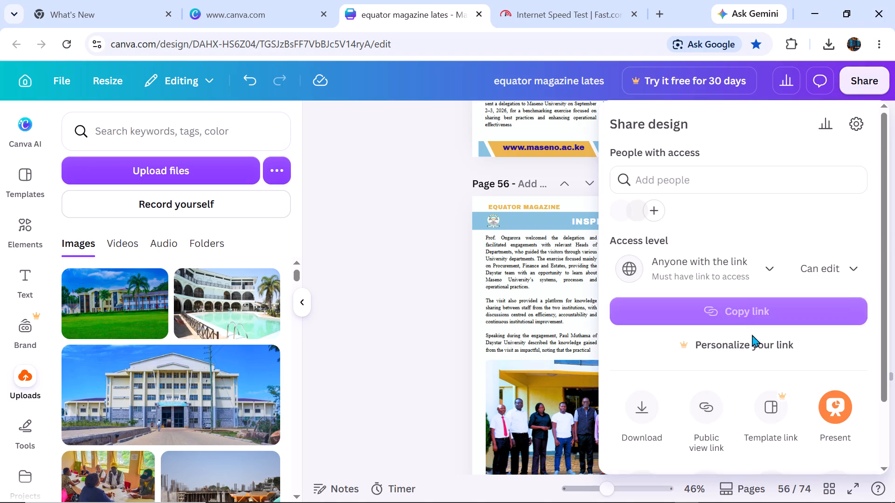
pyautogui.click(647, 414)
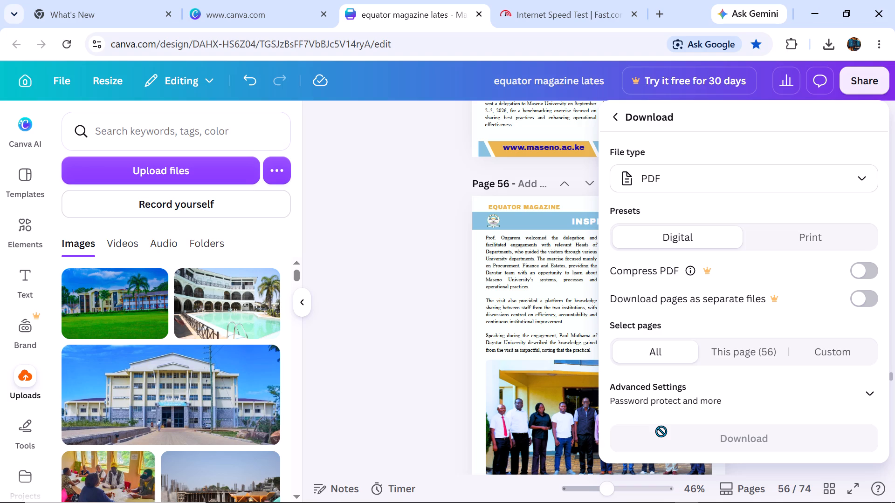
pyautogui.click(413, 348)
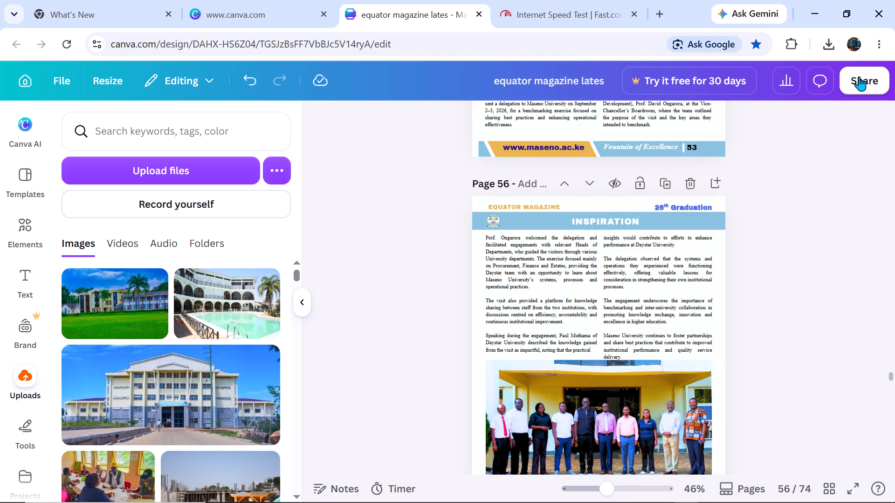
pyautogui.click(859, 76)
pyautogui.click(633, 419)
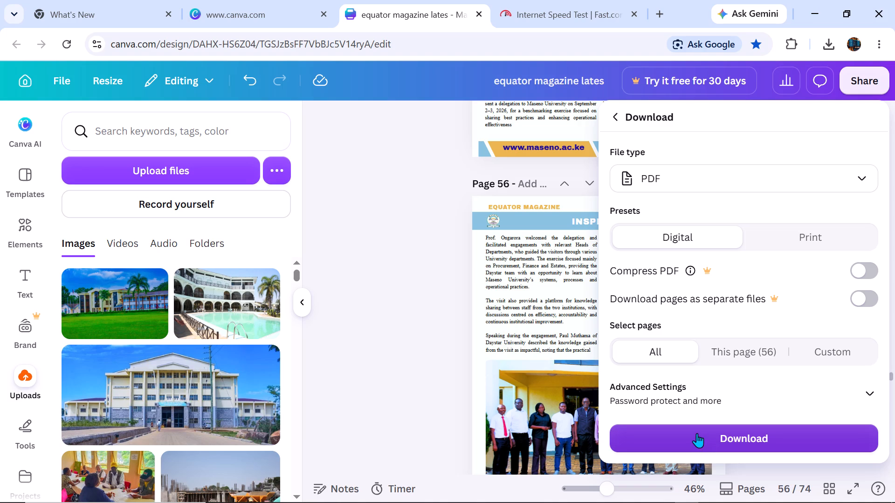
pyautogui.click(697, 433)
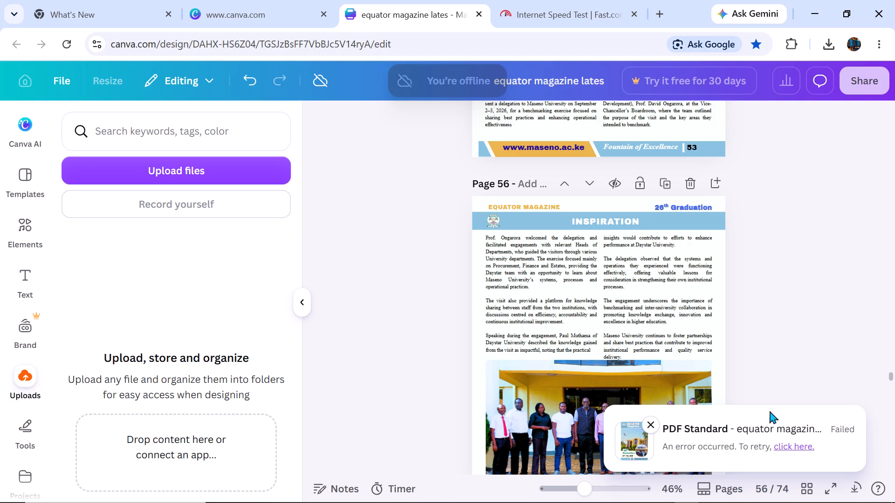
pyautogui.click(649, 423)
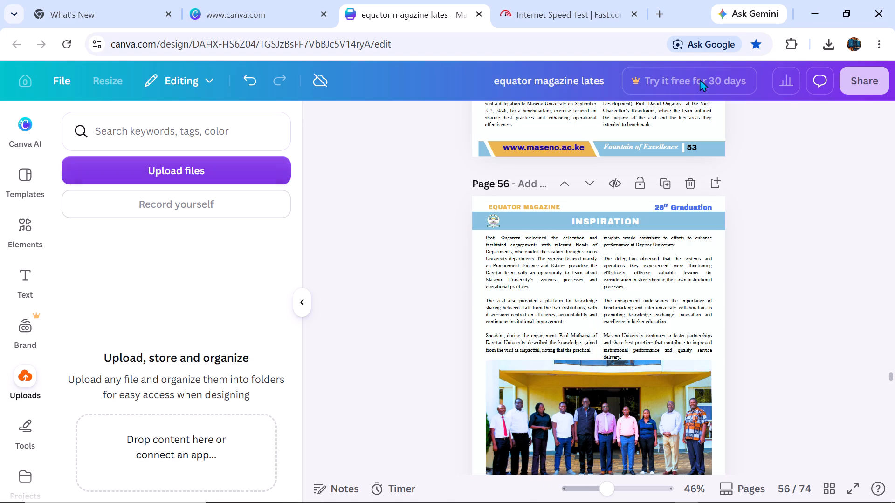
# Close Chrome and reopen it with the first listed user profile to restore the session's tabs.
pyautogui.click(894, 4)
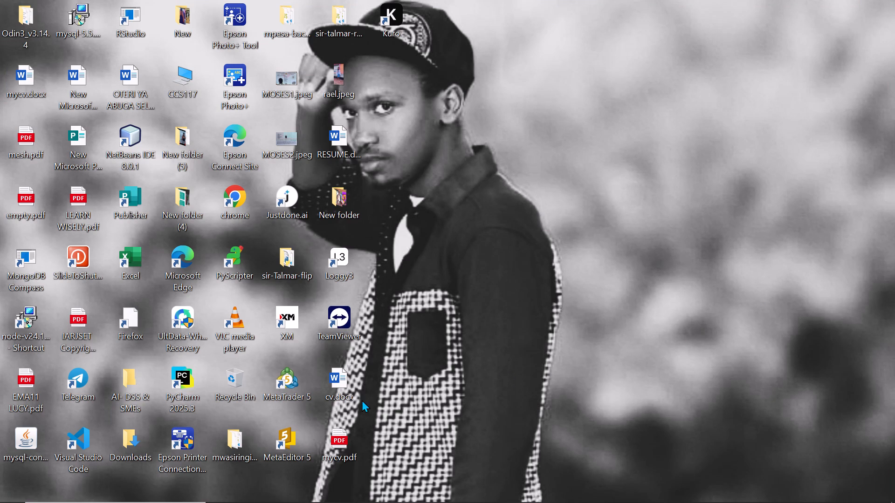
pyautogui.click(588, 502)
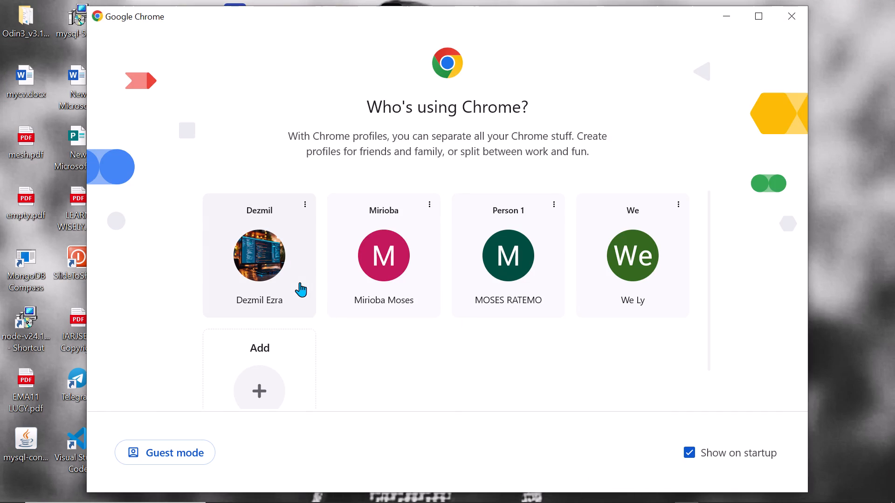
pyautogui.click(300, 282)
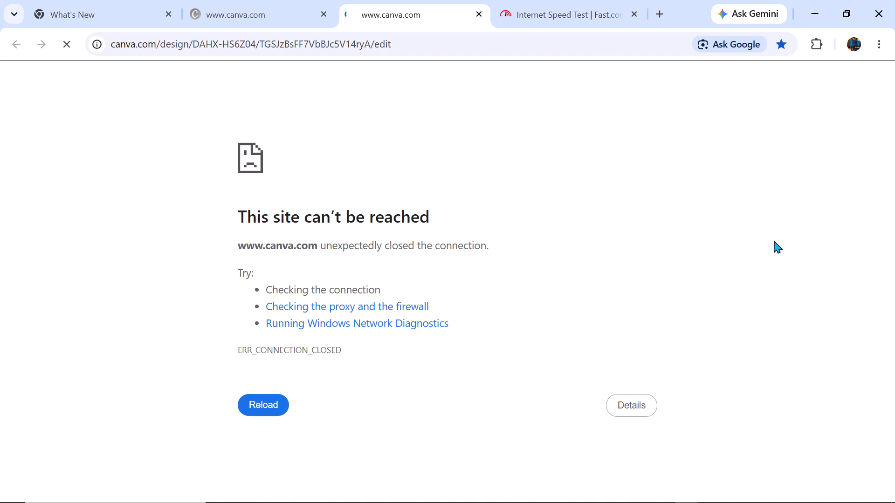
# Check the internet connection on the fast.com page and whether the magazine design is loading.
pyautogui.click(533, 20)
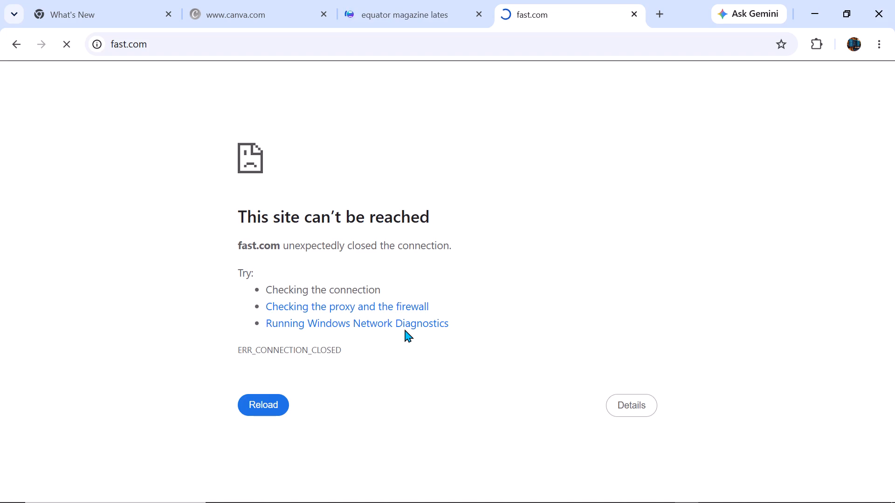
pyautogui.click(386, 23)
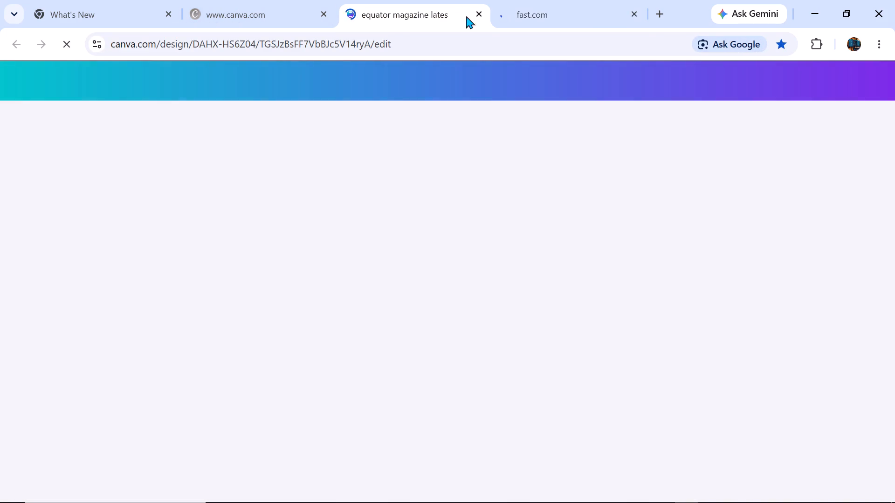
pyautogui.click(537, 16)
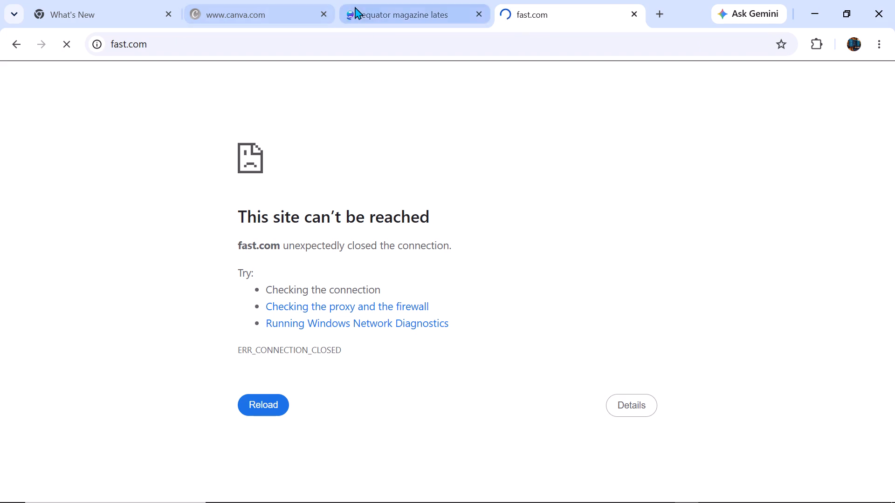
pyautogui.click(355, 7)
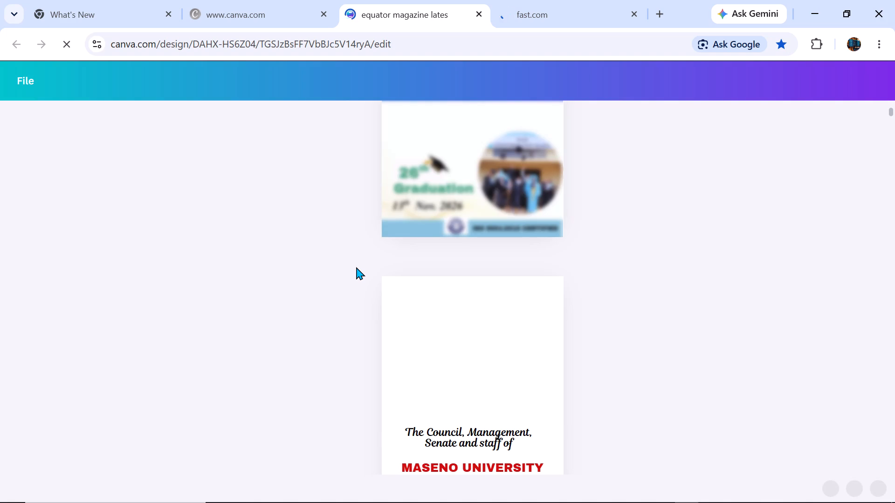
pyautogui.click(531, 4)
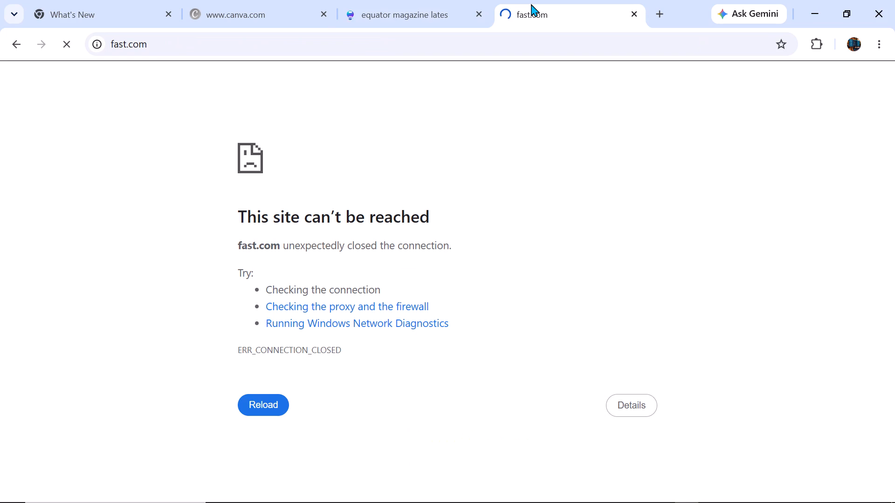
pyautogui.click(386, 0)
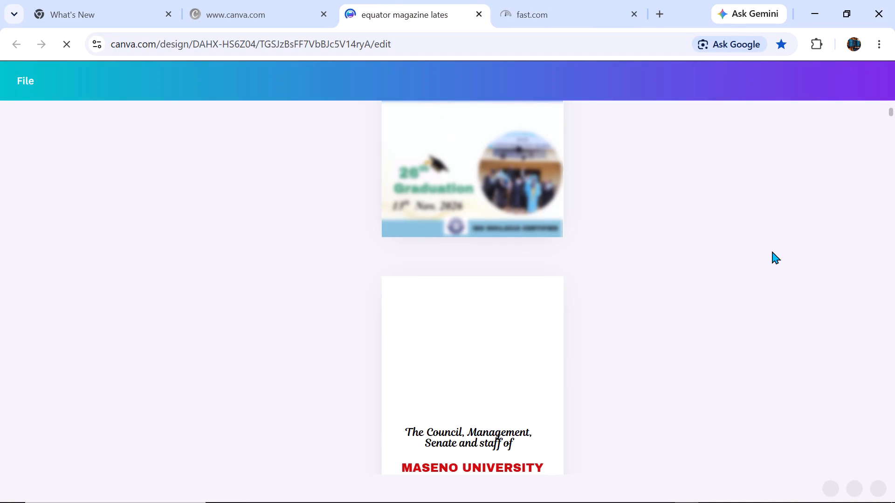
pyautogui.scroll(-20, 772, 251)
pyautogui.scroll(-14, 772, 251)
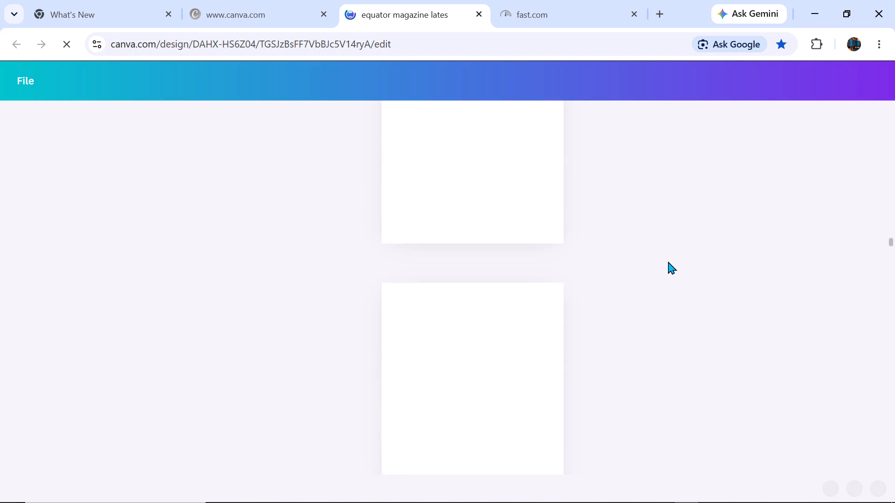
pyautogui.scroll(5, 668, 261)
pyautogui.scroll(-20, 668, 261)
pyautogui.scroll(-3, 668, 261)
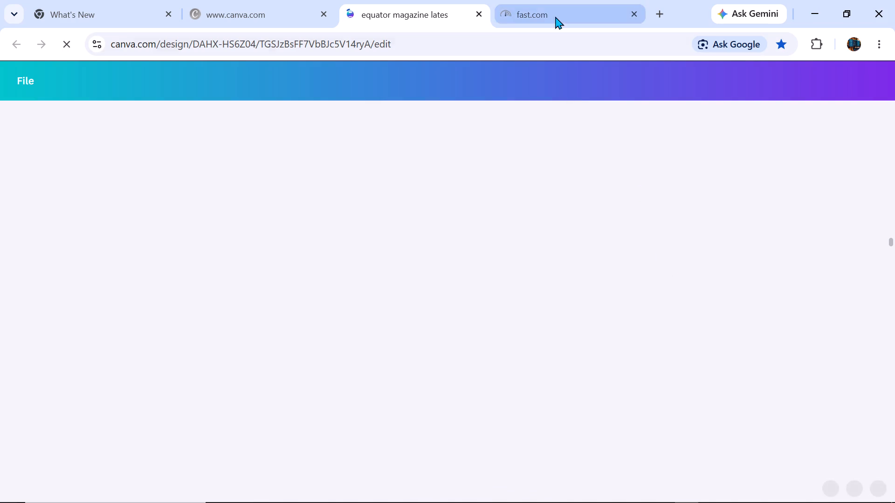
# Reload the fast.com speed test and check it alongside the loading magazine design.
pyautogui.click(555, 16)
pyautogui.click(253, 402)
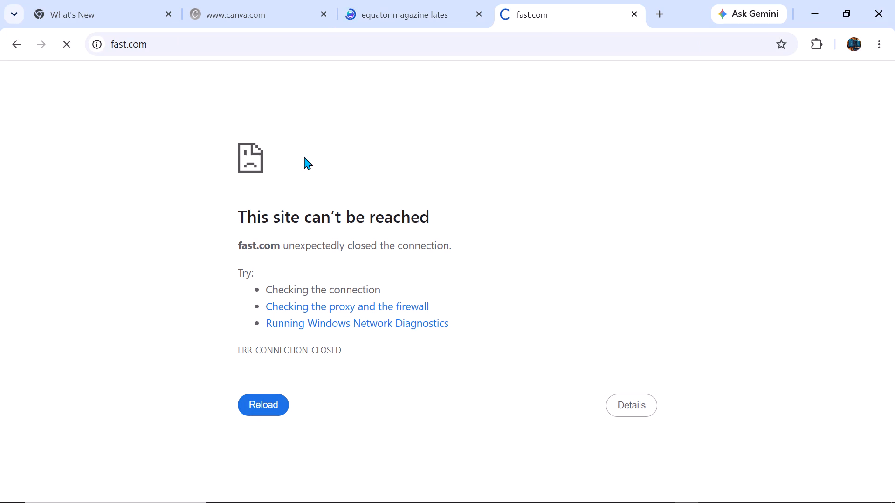
pyautogui.click(413, 14)
pyautogui.click(523, 15)
pyautogui.click(440, 17)
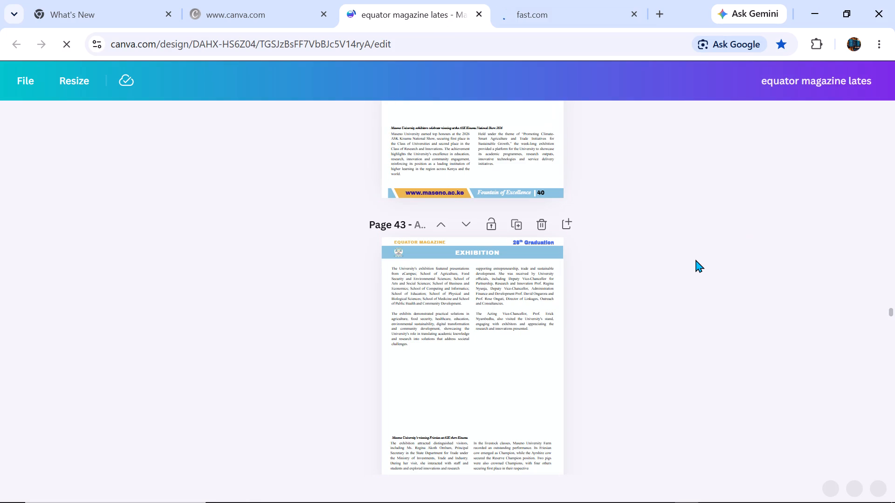
# Look through the magazine from page 43 to the last page, 74, to check how it is loading.
pyautogui.scroll(-12, 694, 261)
pyautogui.scroll(-13, 635, 410)
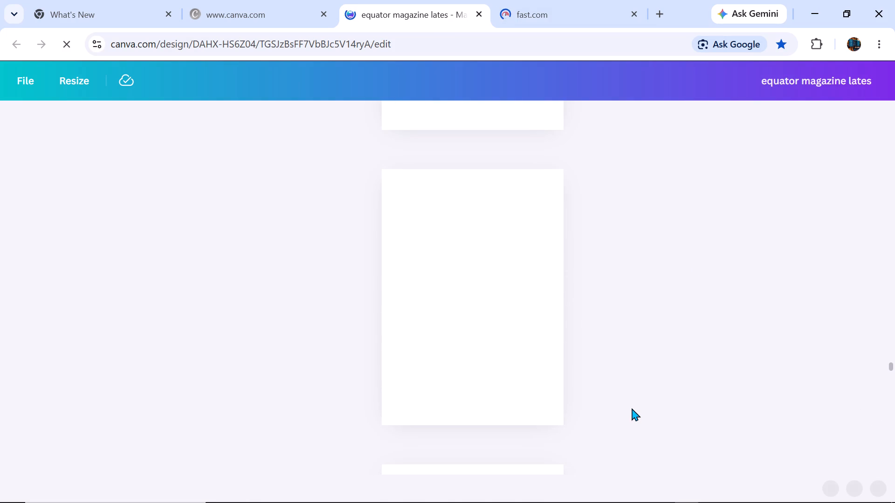
pyautogui.scroll(-18, 631, 407)
pyautogui.scroll(-13, 631, 407)
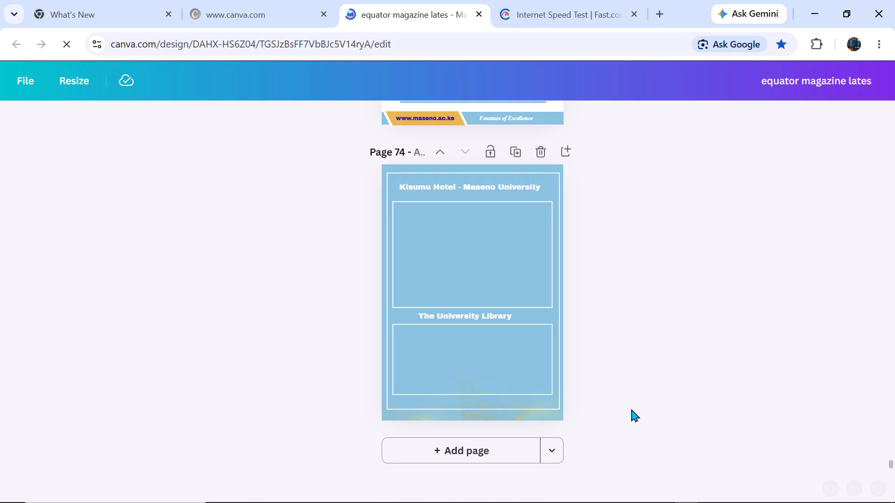